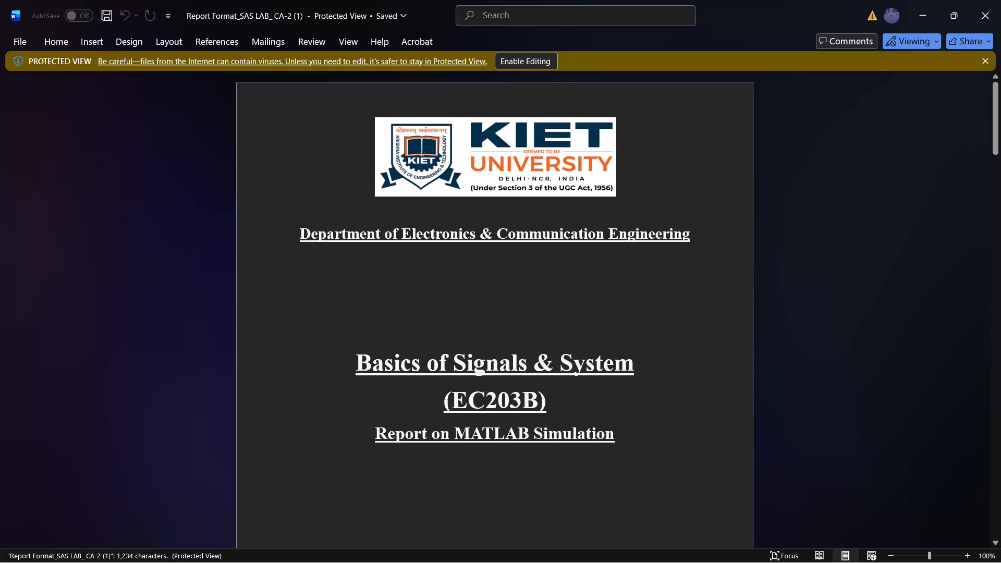
Look through the protected reference report from cover page to result section, and return to the editable report.
left_click_drag(1000, 144, 1000, 273)
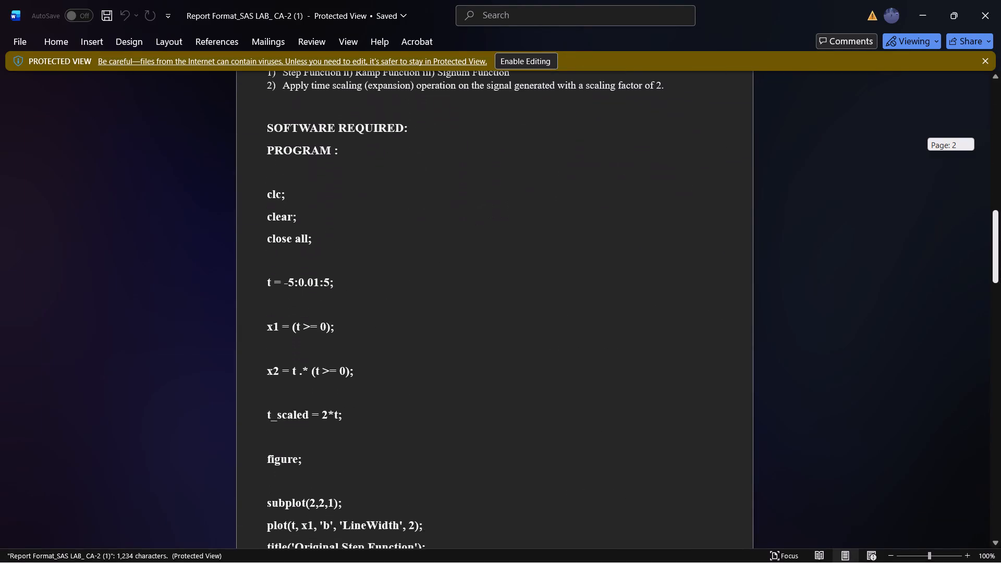
left_click_drag(1000, 273, 998, 552)
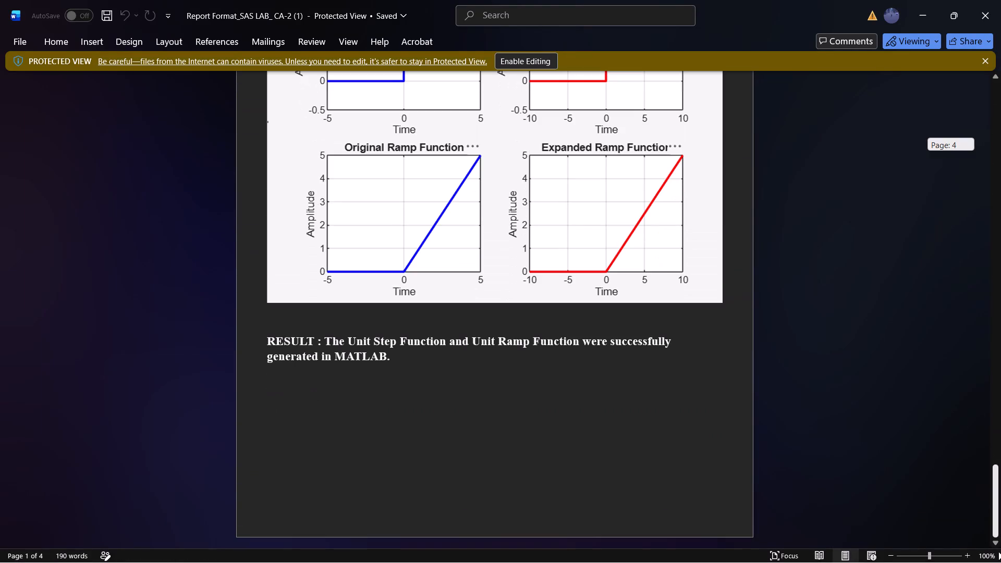
left_click_drag(998, 552, 983, 59)
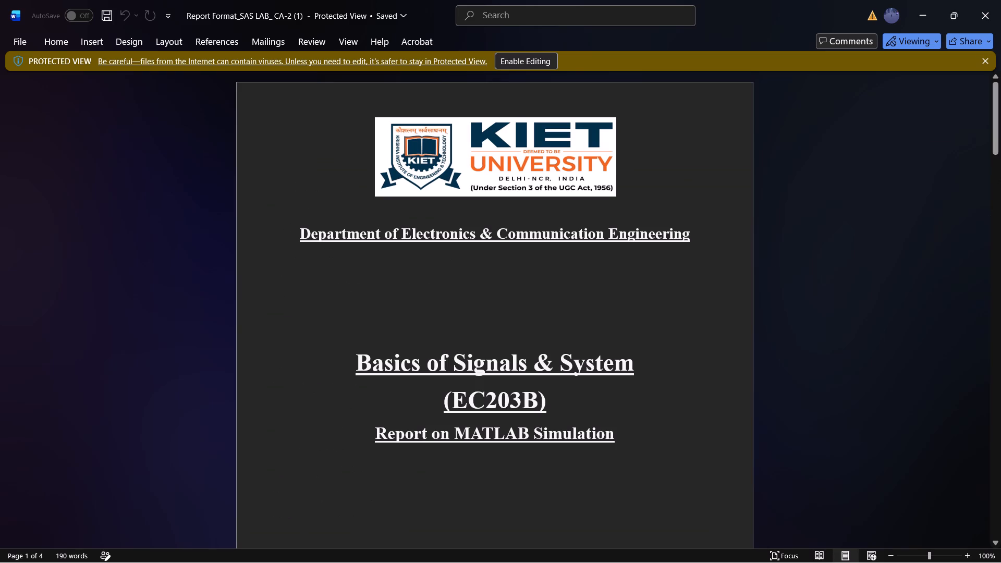
left_click(912, 19)
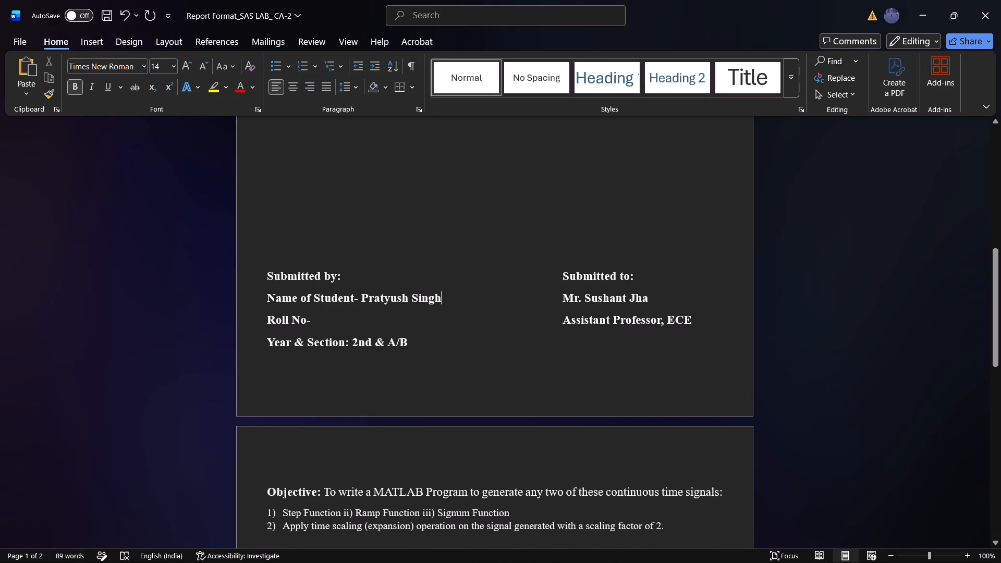
Fill in the student's roll number on the editable report's cover page, consulting the matching entry in the protected reference report.
left_click(326, 318)
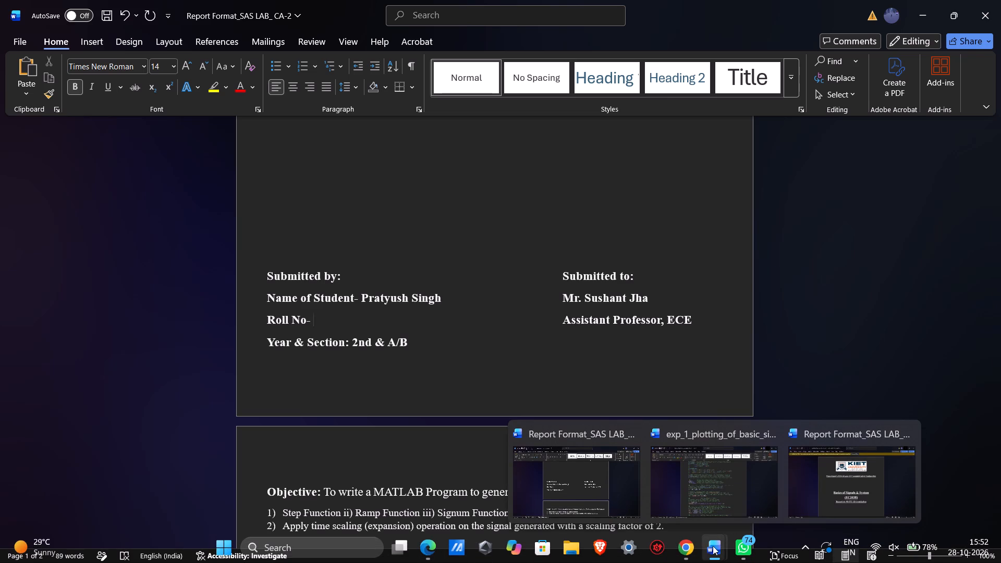
left_click(838, 456)
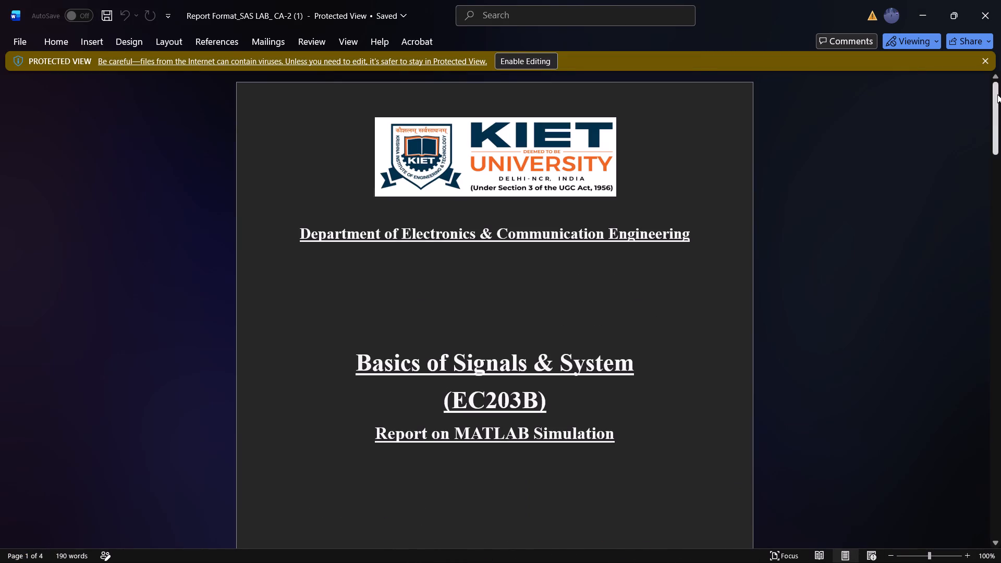
left_click_drag(997, 94, 1000, 157)
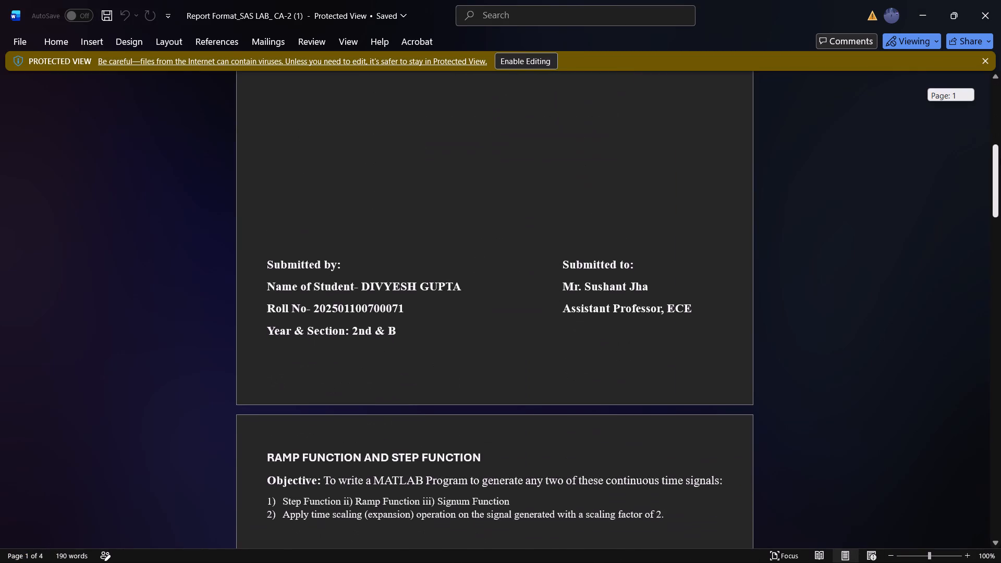
left_click_drag(1000, 157, 1000, 187)
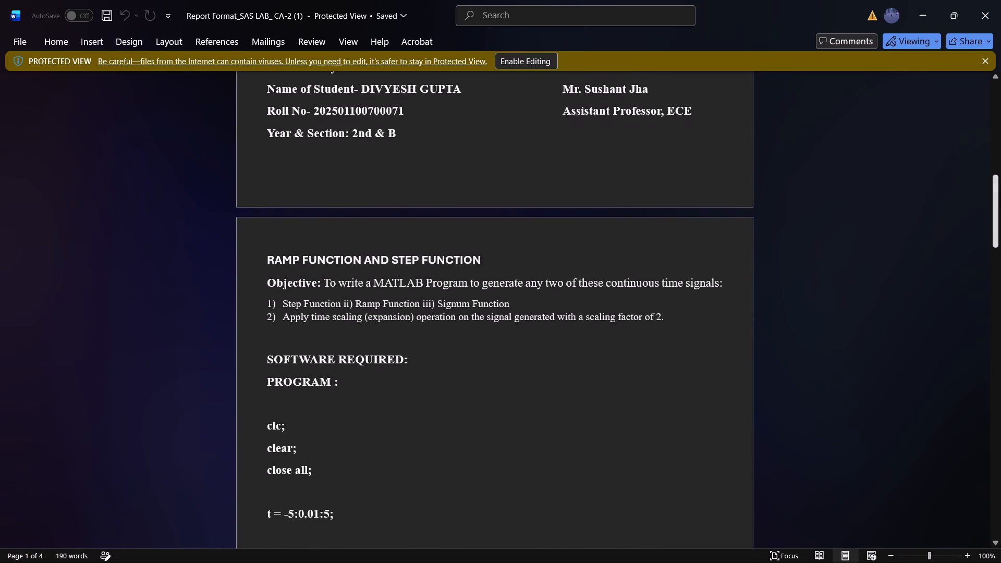
left_click_drag(1000, 187, 1000, 195)
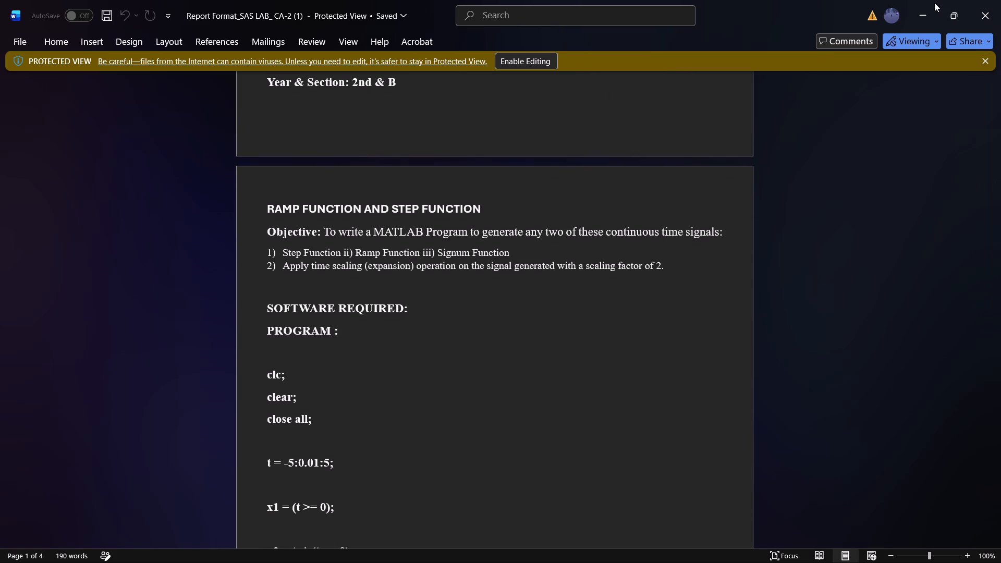
left_click(934, 3)
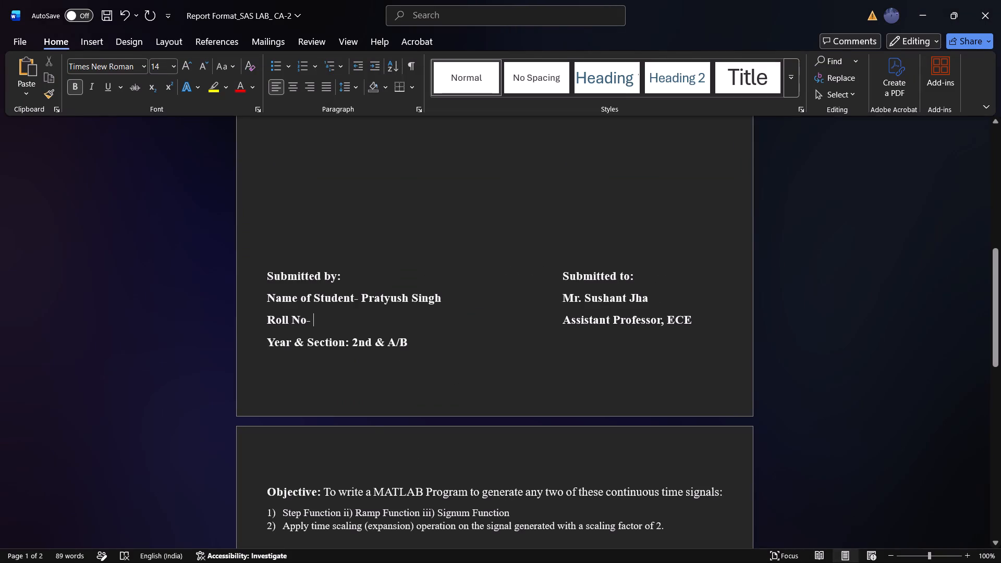
scroll(815, 315, "left", 1)
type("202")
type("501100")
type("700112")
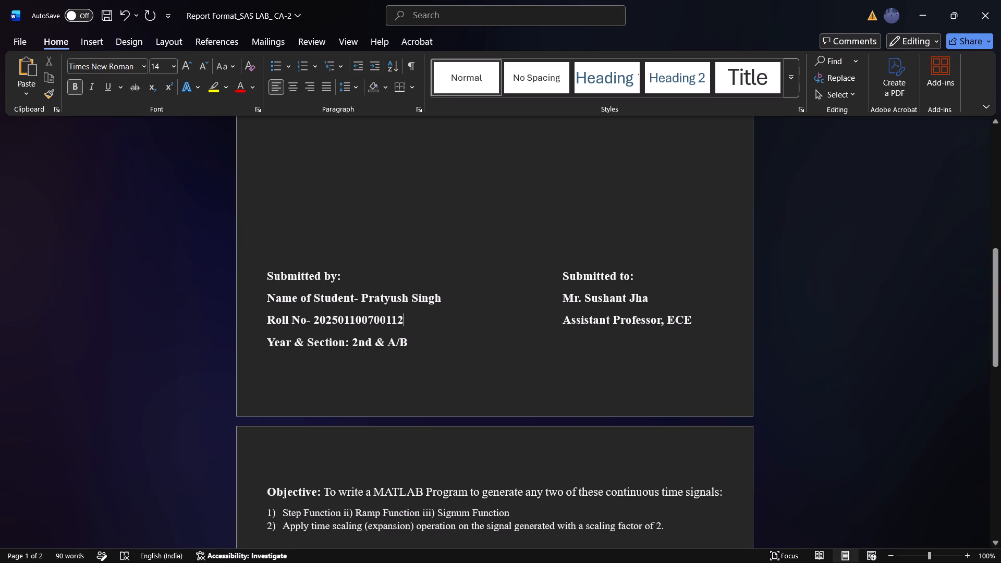
Set the cover page's Year & Section entry to 2nd & B.
left_click(400, 346)
key("BackSpace")
key("BackSpace")
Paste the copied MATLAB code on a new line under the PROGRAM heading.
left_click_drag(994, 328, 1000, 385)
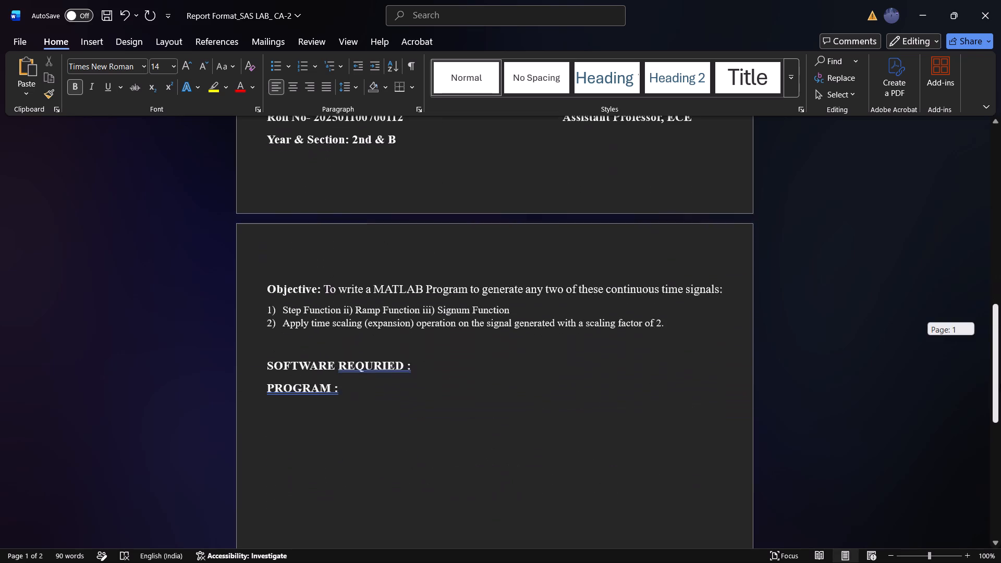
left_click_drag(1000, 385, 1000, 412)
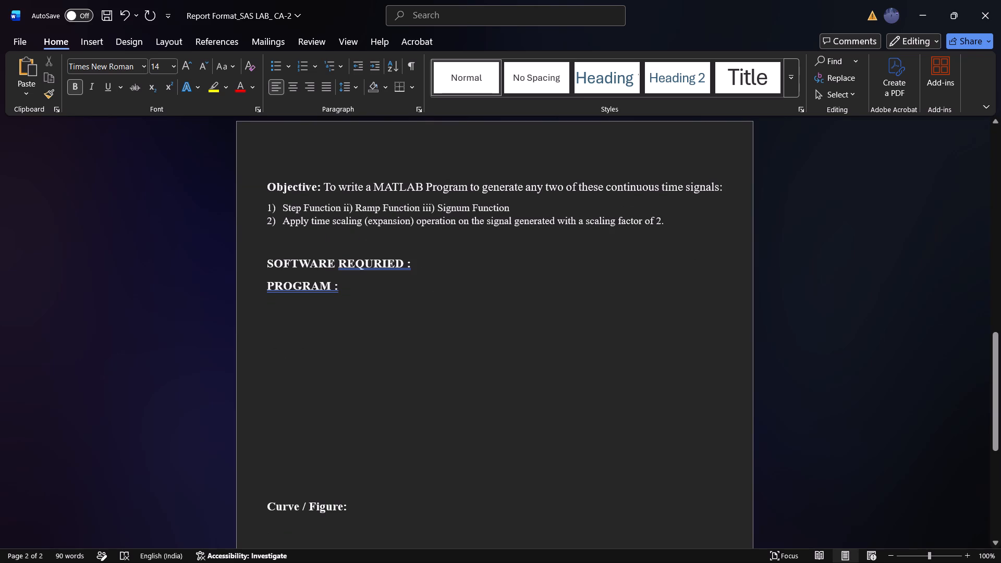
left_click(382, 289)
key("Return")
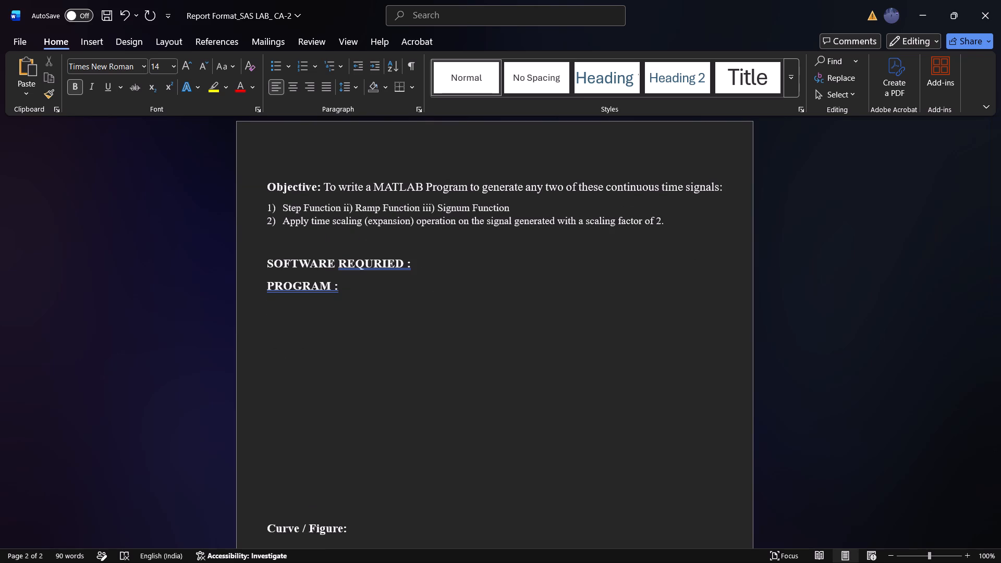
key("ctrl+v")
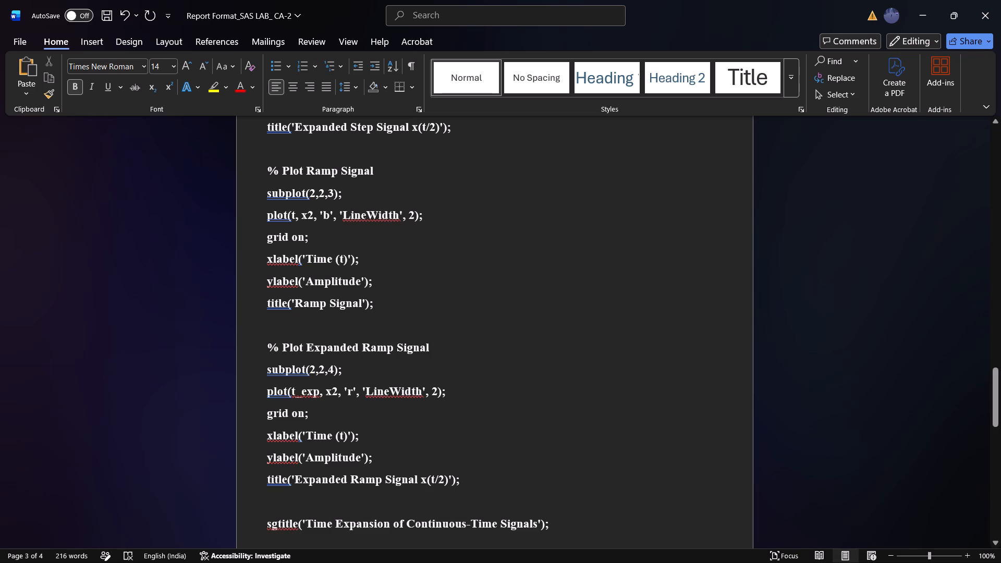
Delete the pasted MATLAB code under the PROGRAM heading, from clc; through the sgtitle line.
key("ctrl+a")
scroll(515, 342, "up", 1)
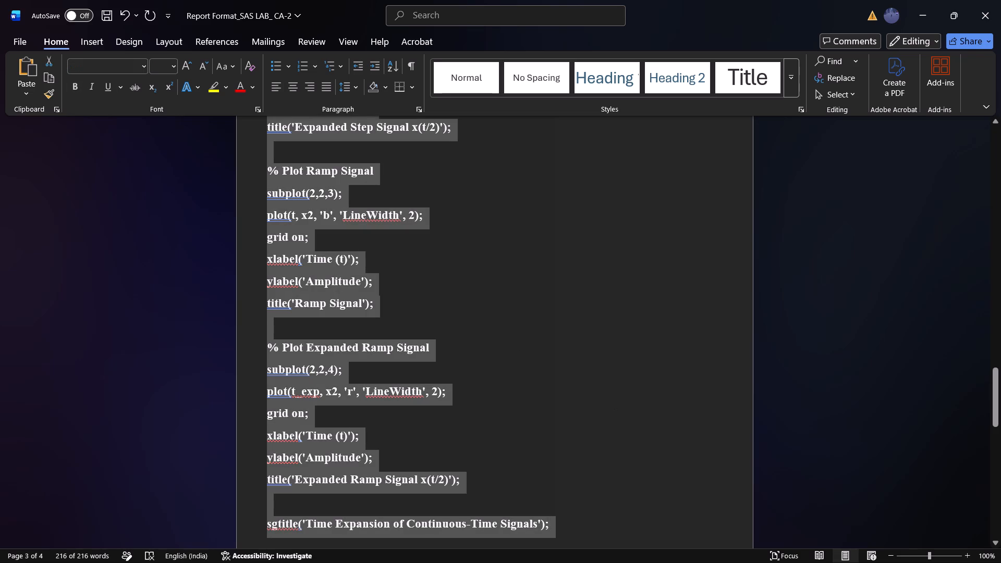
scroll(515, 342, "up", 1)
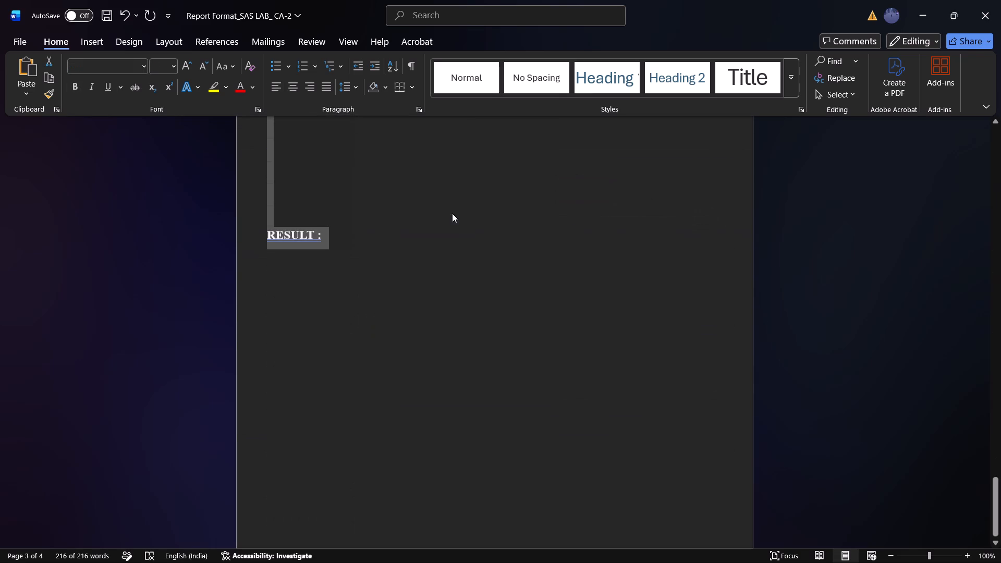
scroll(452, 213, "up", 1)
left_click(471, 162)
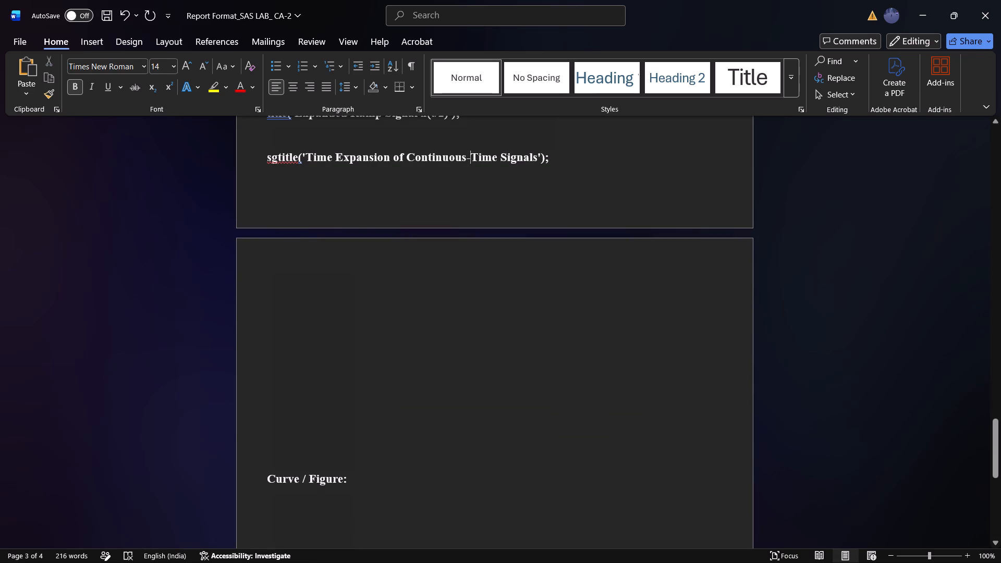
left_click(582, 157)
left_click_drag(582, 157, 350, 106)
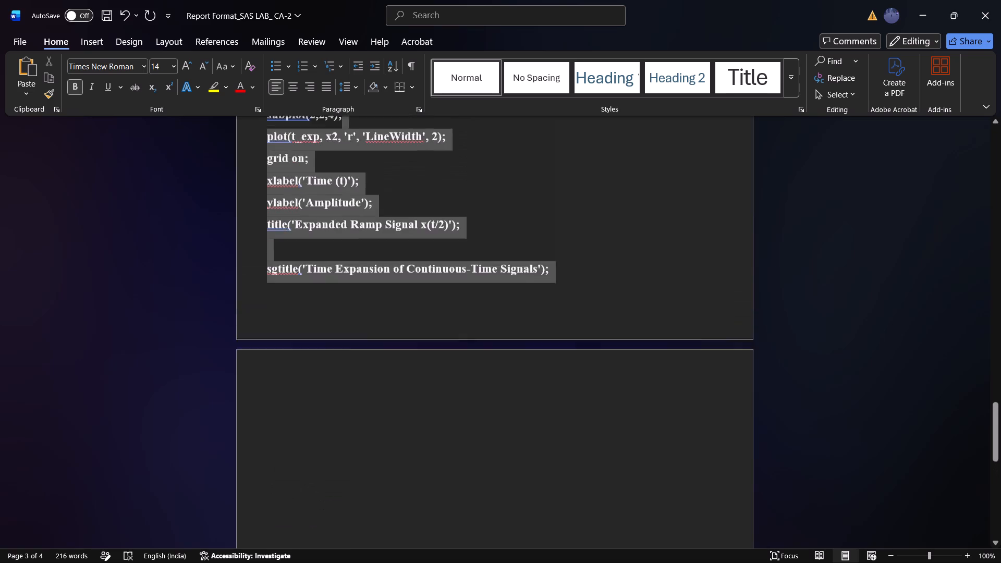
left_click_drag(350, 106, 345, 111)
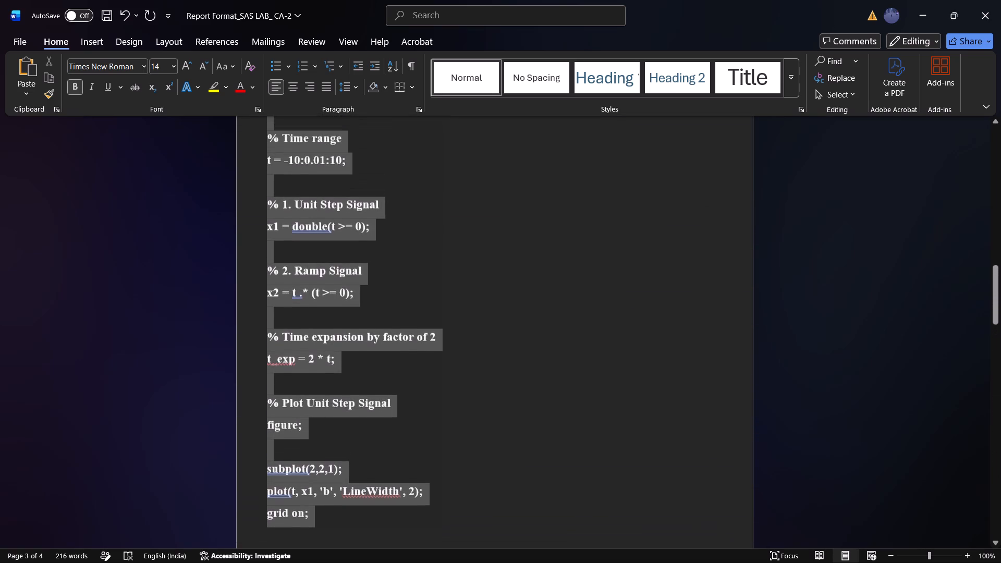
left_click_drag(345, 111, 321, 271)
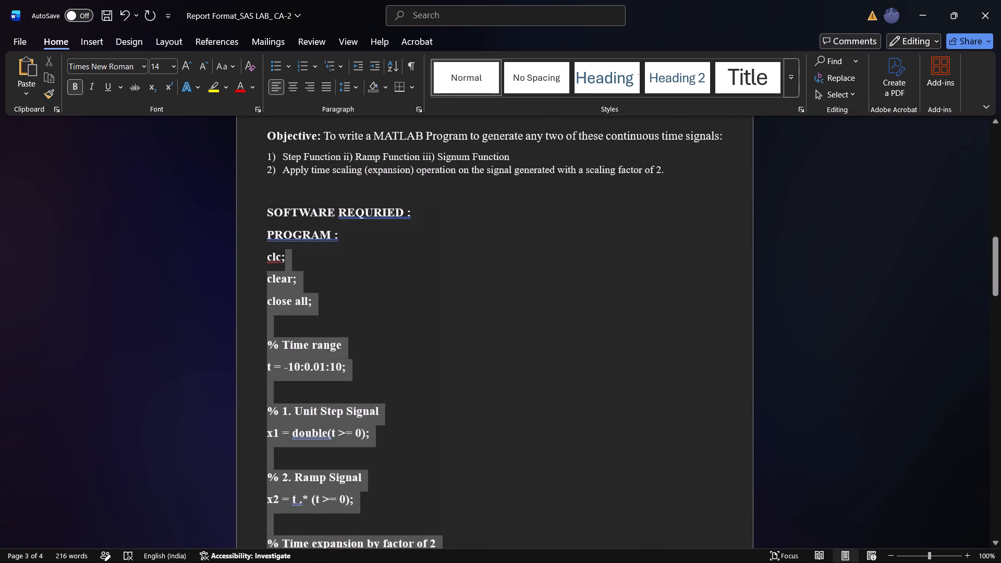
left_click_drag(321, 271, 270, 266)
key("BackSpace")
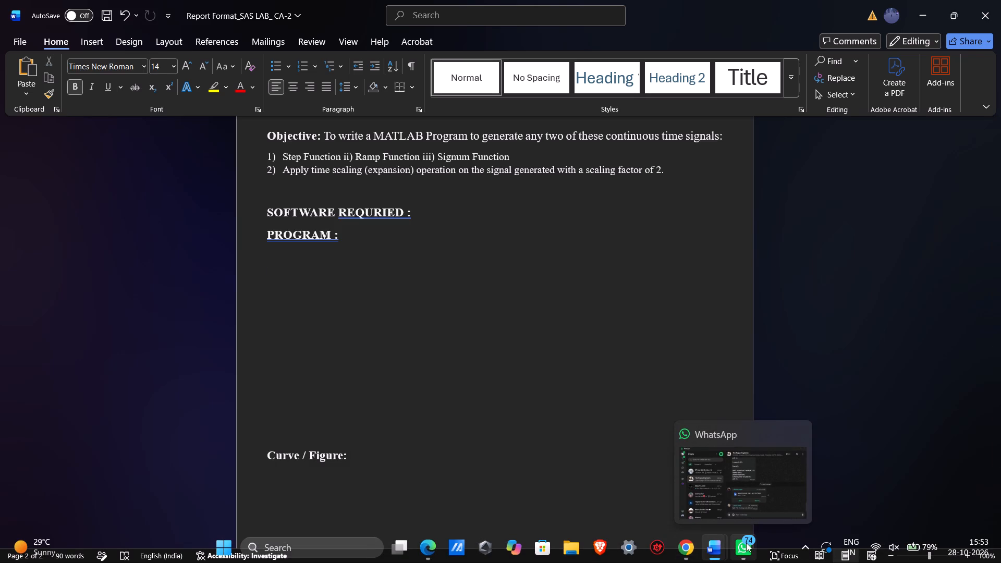
Switch to MATLAB in Chrome and copy the entire ca2.m script, from clc; through the sgtitle line.
left_click(687, 551)
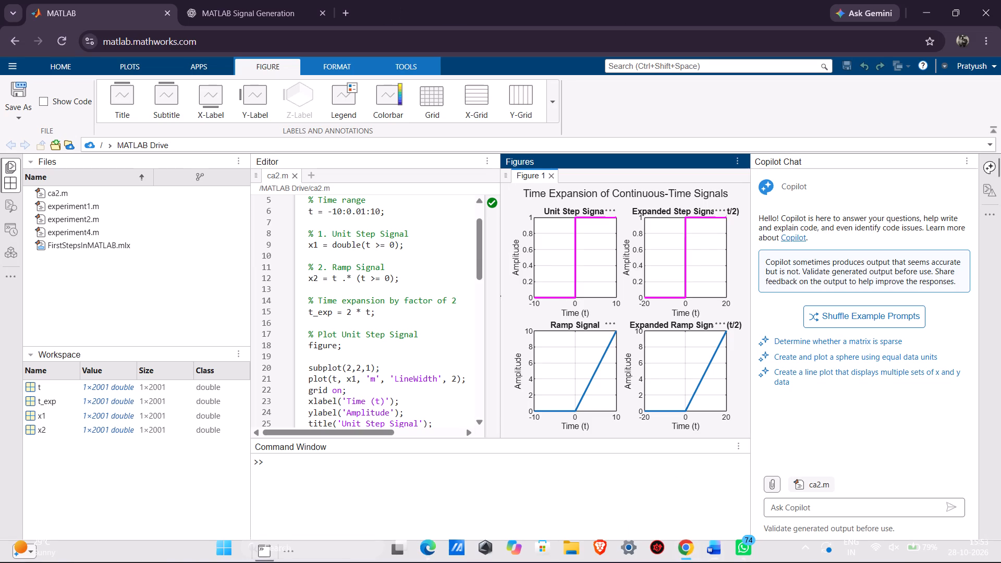
scroll(384, 351, "down", 6)
scroll(438, 192, "up", 3)
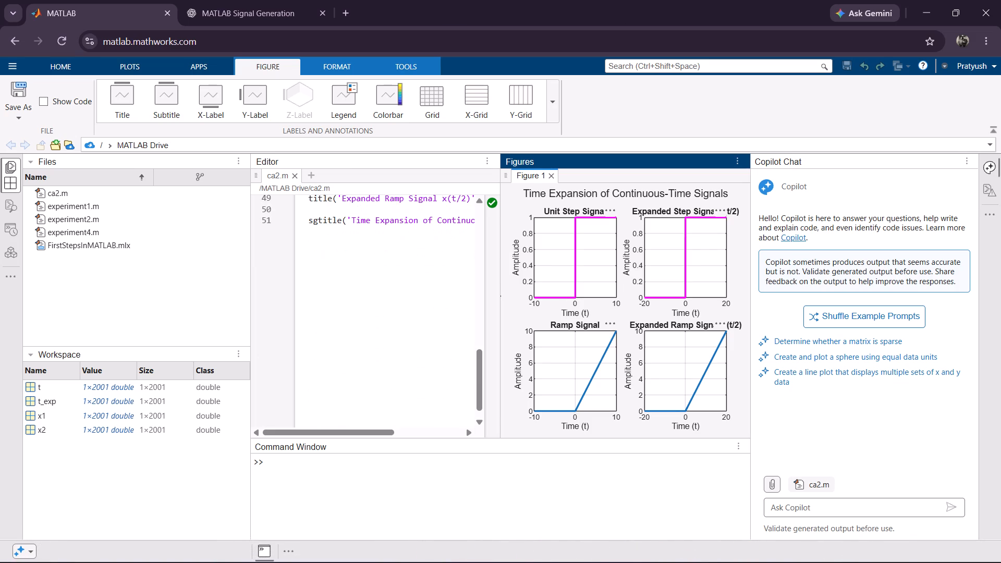
scroll(420, 236, "up", 4)
scroll(360, 224, "up", 5)
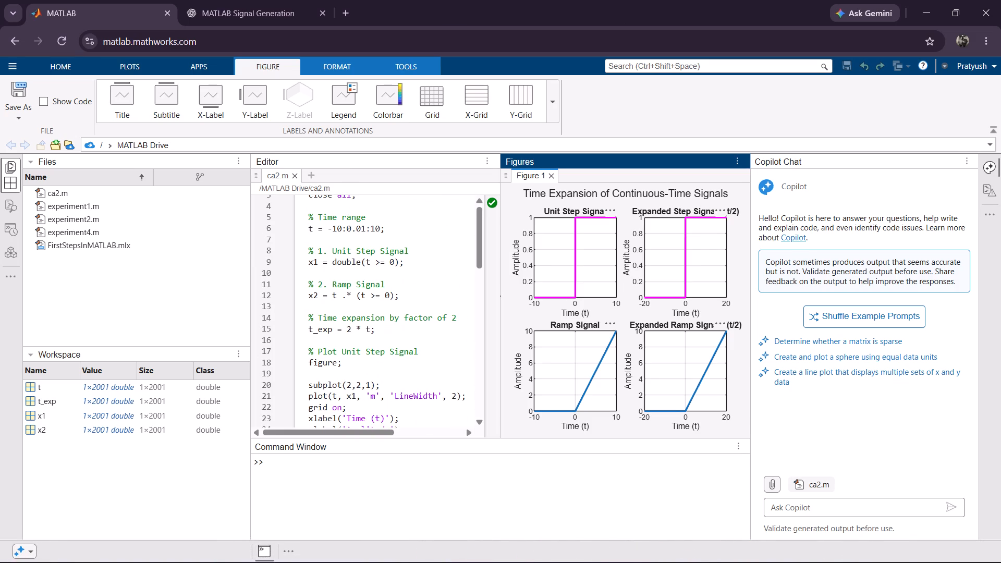
left_click_drag(308, 199, 348, 283)
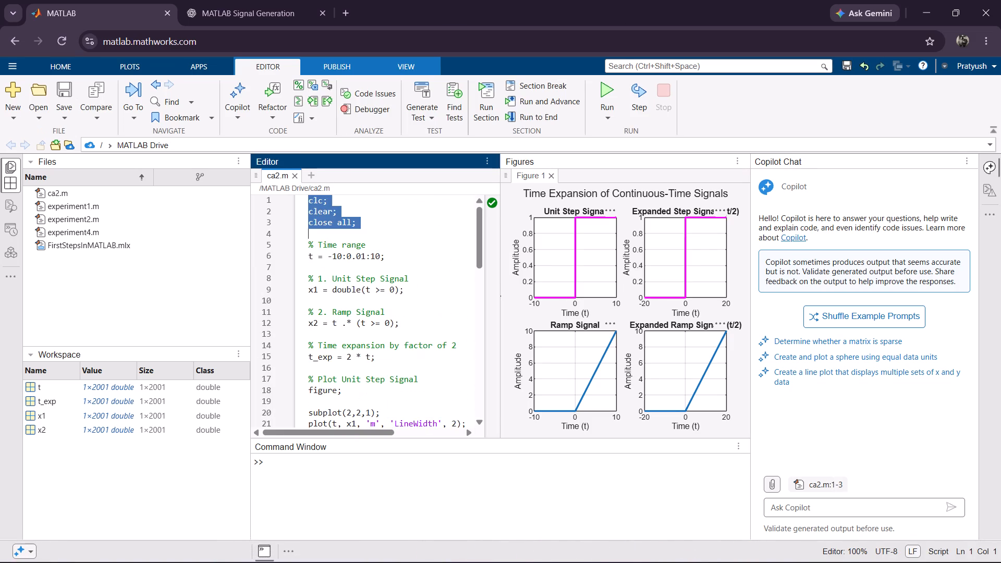
left_click_drag(348, 283, 416, 495)
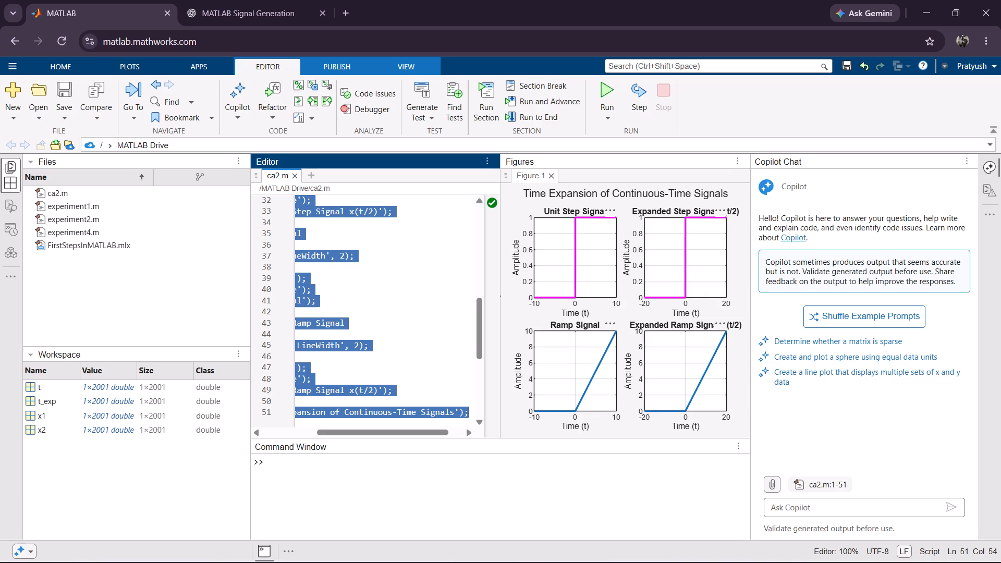
left_click_drag(416, 495, 545, 522)
scroll(358, 357, "right", 5)
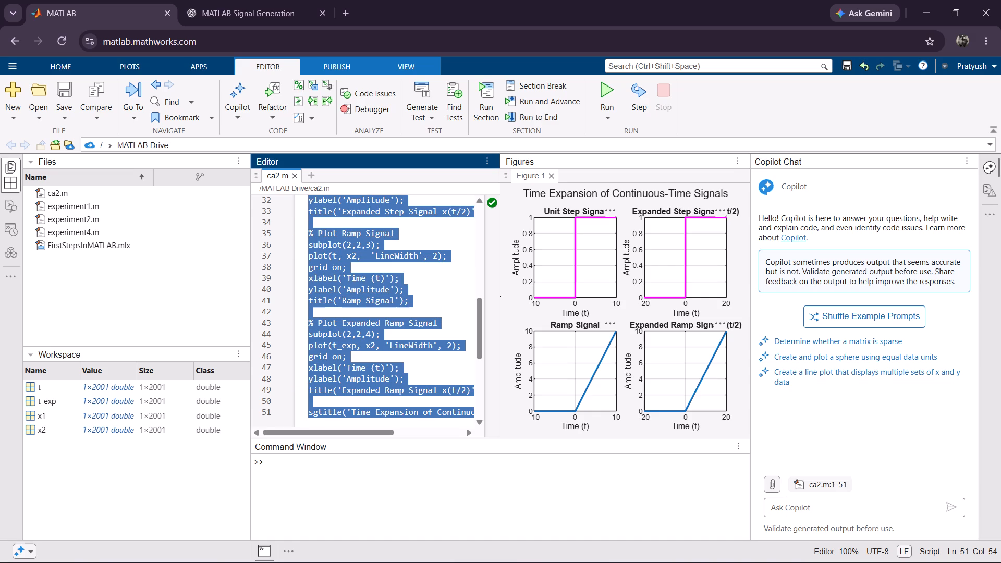
key("ctrl+c")
scroll(396, 347, "down", 1)
left_click(413, 383)
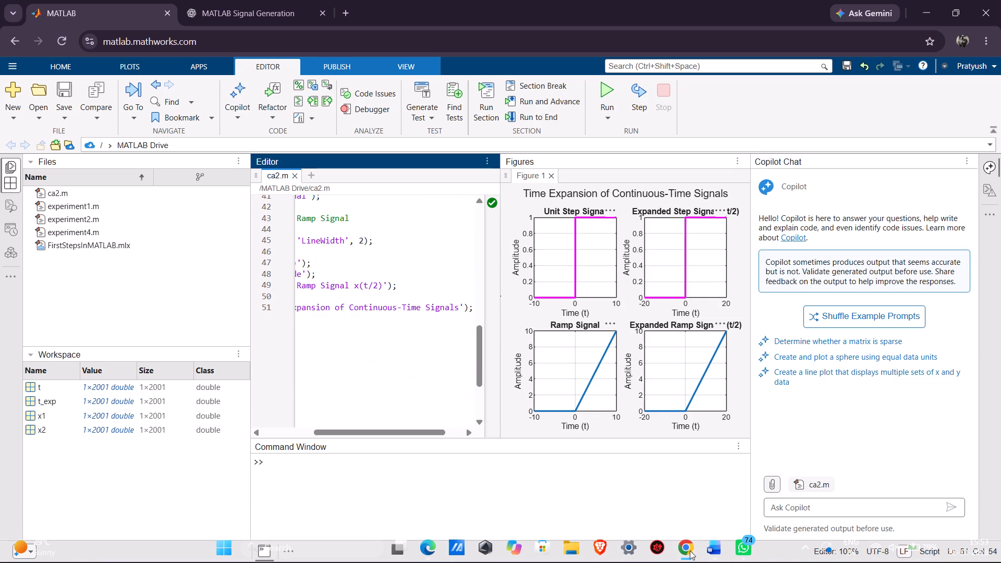
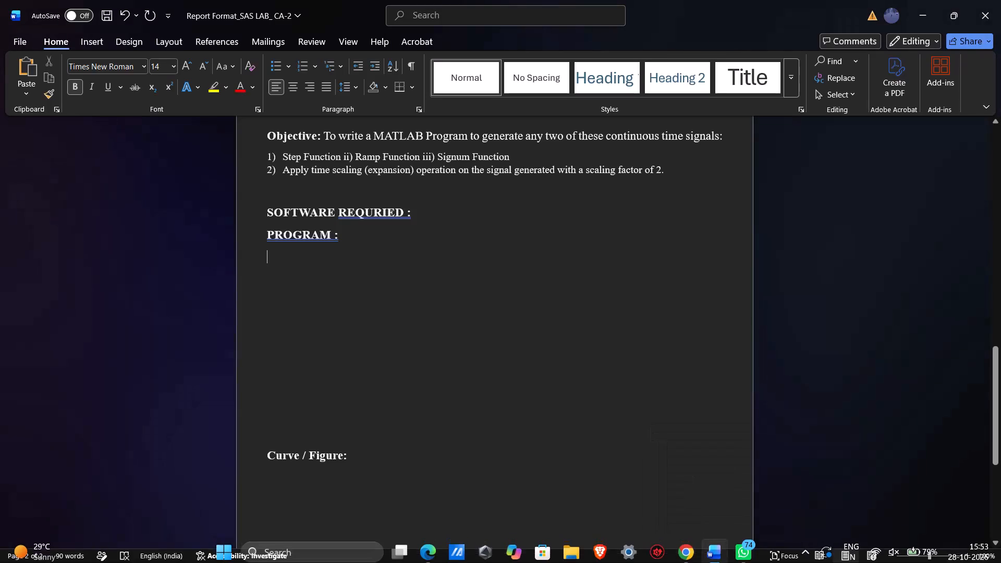
Paste the copied ca2.m code on the empty line under the PROGRAM heading.
key("ctrl+v")
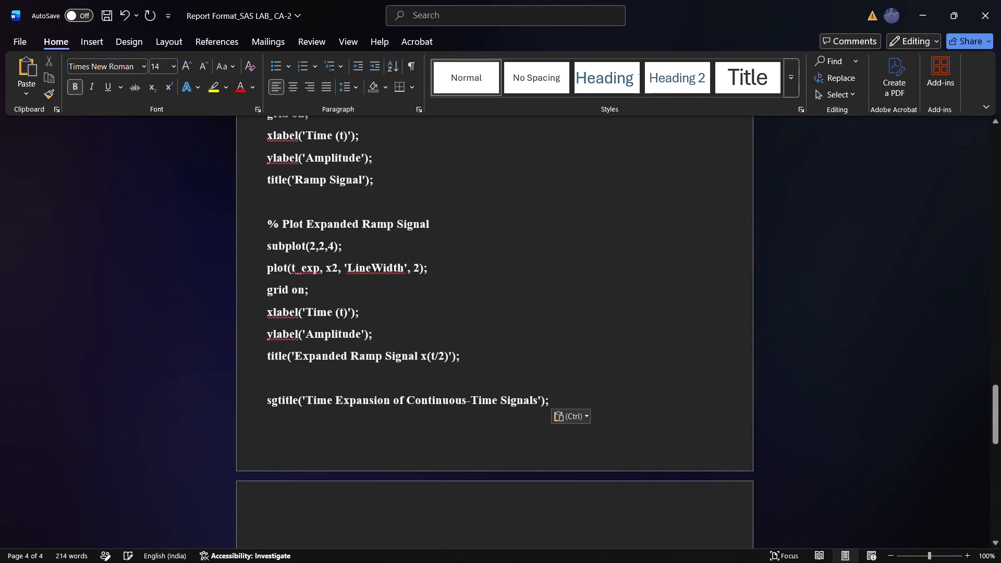
Switch to MATLAB in Chrome and maximize the Figures view showing Figure 1.
scroll(421, 340, "down", 2)
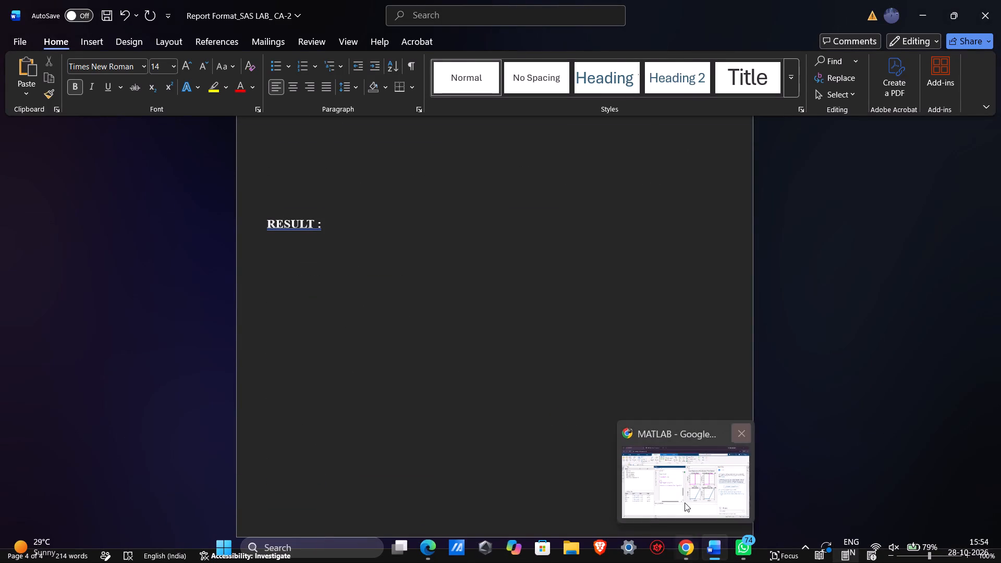
left_click(685, 503)
left_click(602, 197)
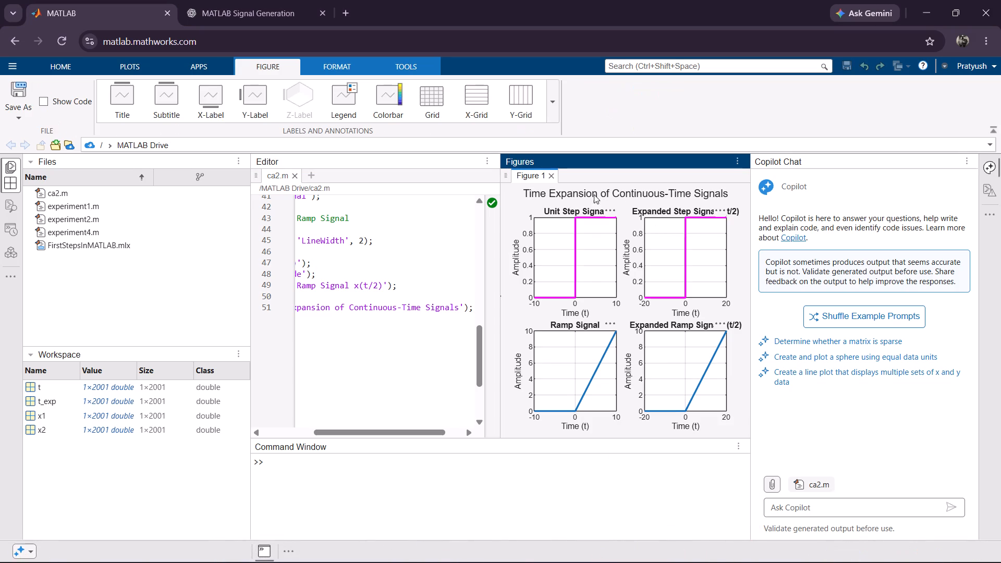
left_click(528, 177)
left_click(528, 177)
left_click(733, 159)
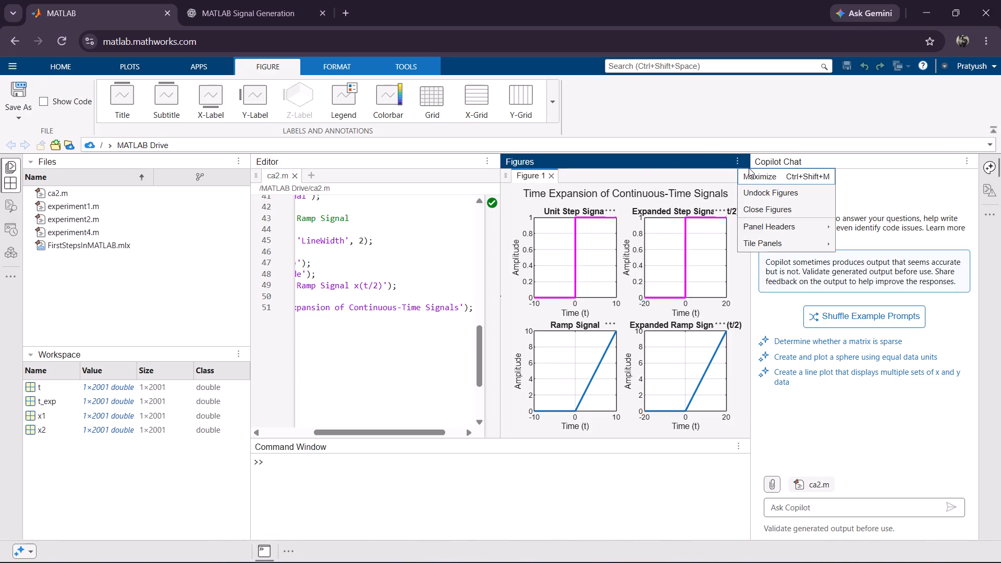
left_click(752, 173)
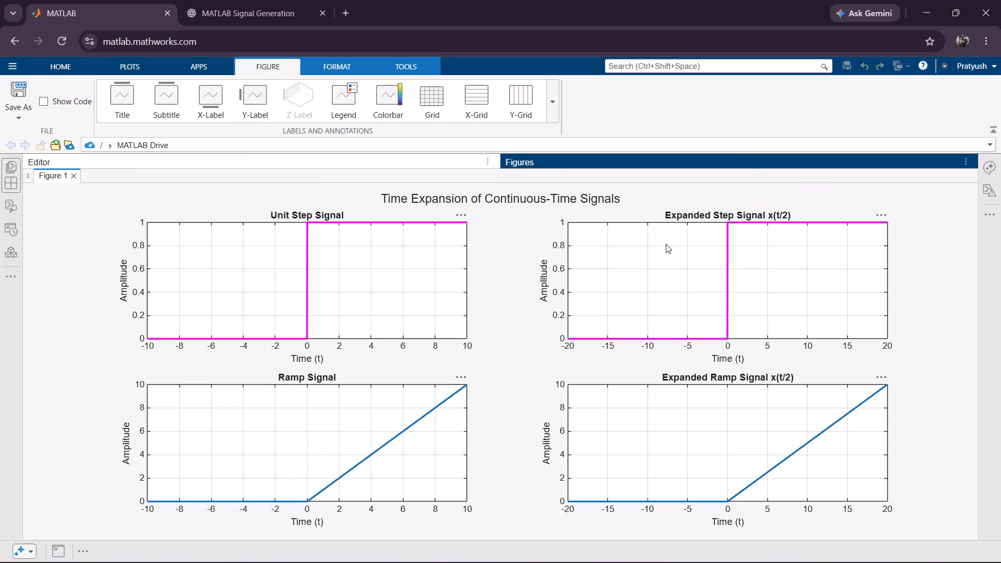
Capture a screenshot of the maximized Figure 1 area with all four signal plots.
key("Print")
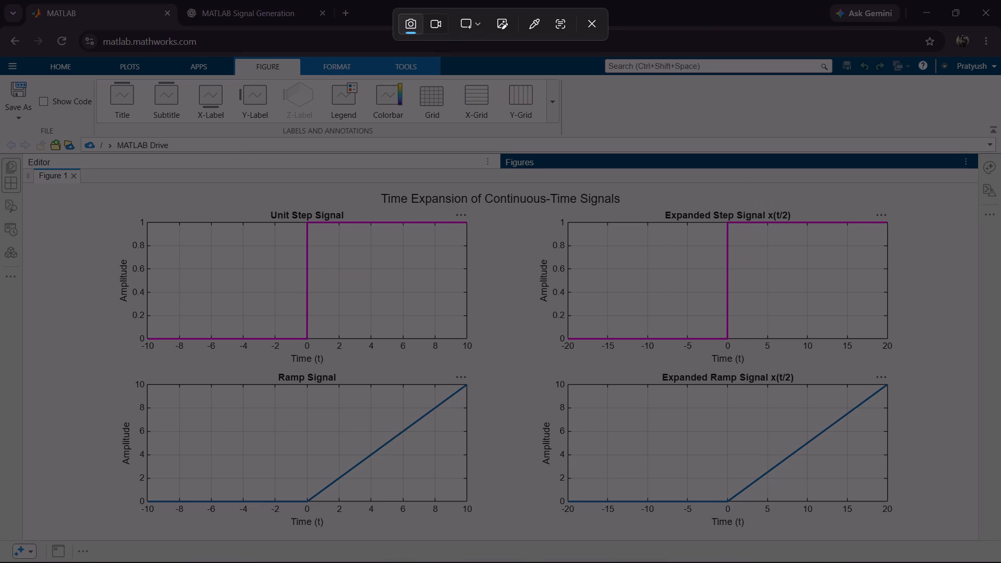
left_click_drag(0, 150, 1000, 561)
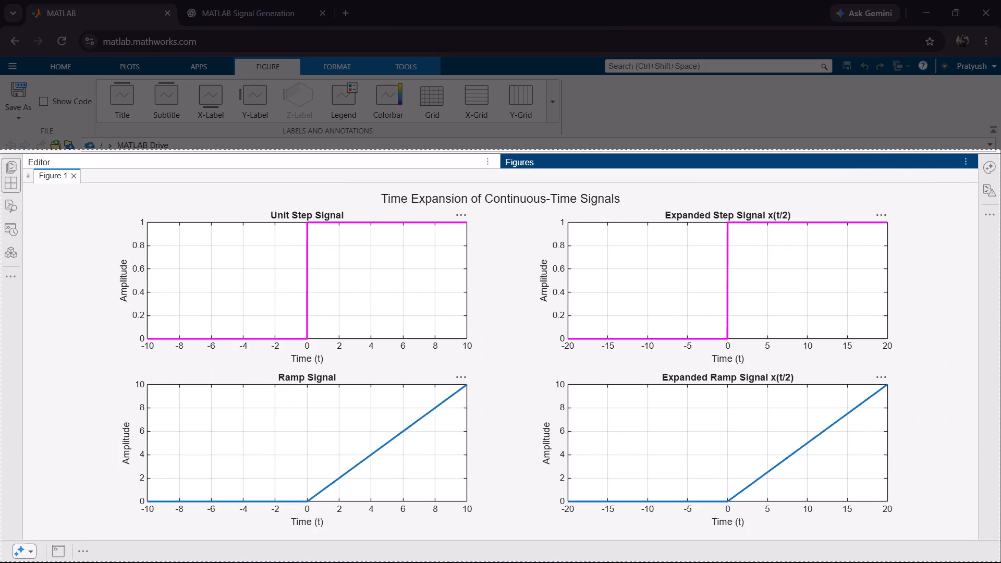
left_click_drag(1000, 561, 1000, 562)
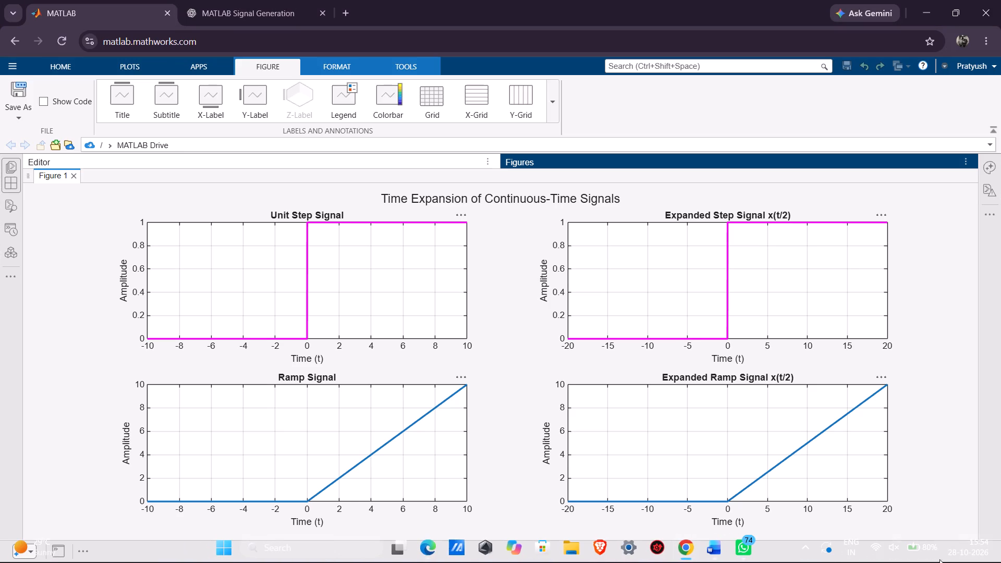
Switch to Word and delete the "Curve / Figure:" heading above RESULT, along with the empty lines next to it.
left_click(712, 554)
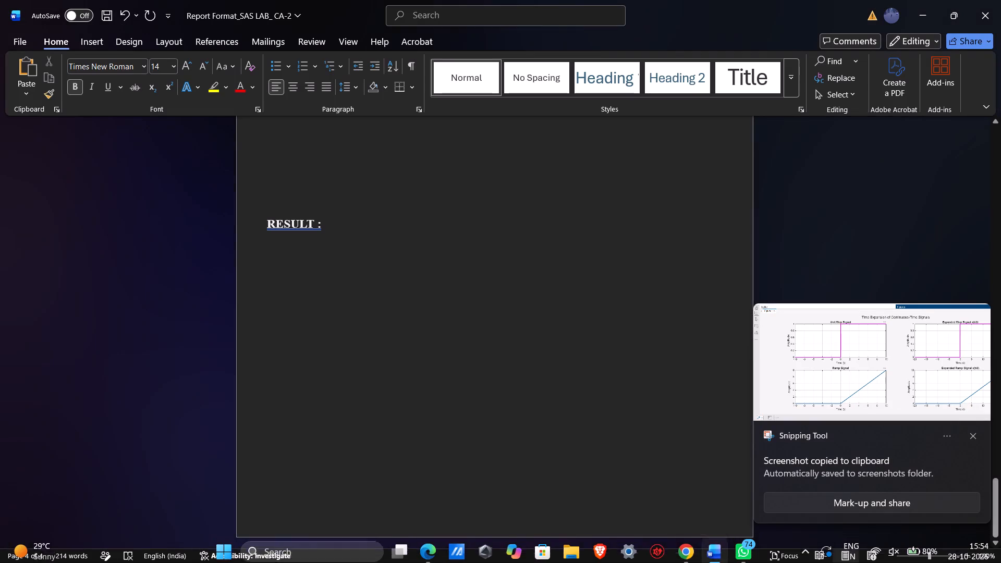
left_click(316, 132)
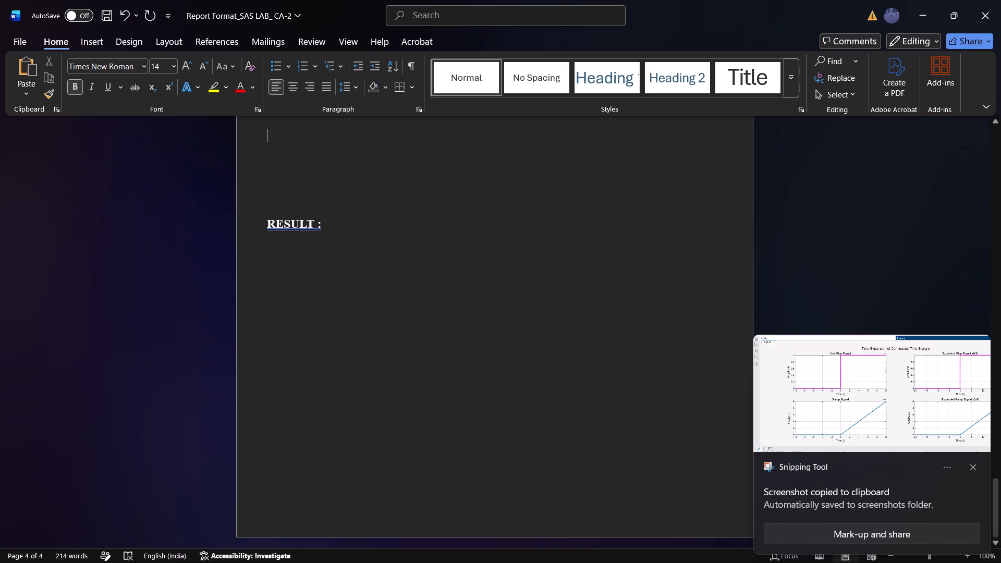
key("Up")
key("Up")
key("Up")
key("Up")
key("Up")
key("Up")
key("Up")
key("Up")
key("Up")
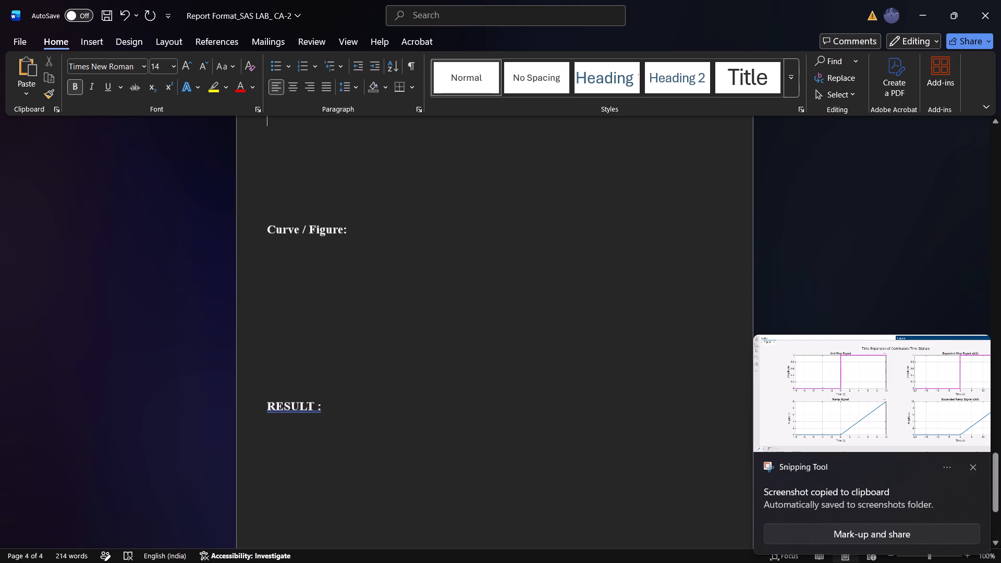
key("Down")
key("Down")
key("Down")
key("Down")
key("Down")
key("Down")
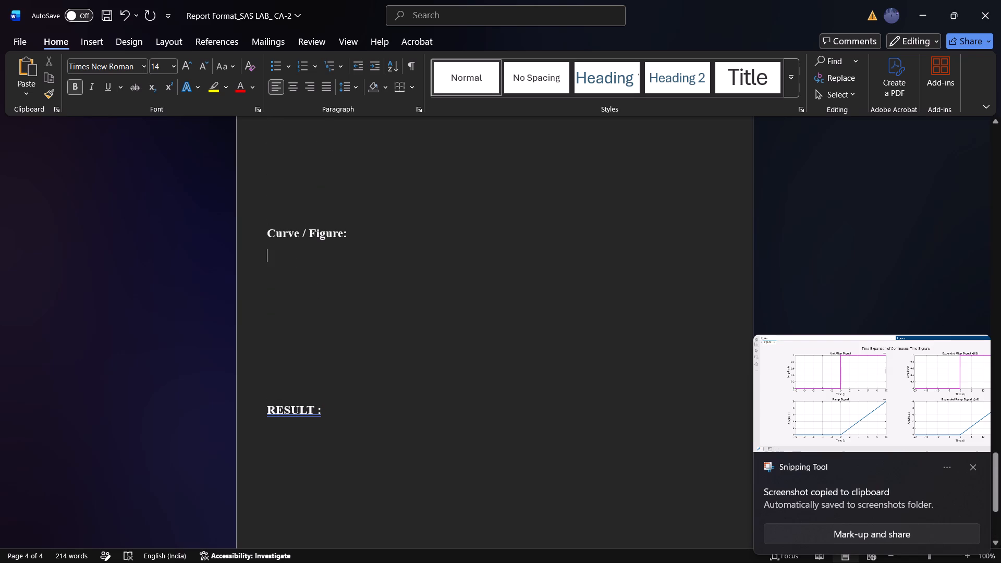
key("BackSpace")
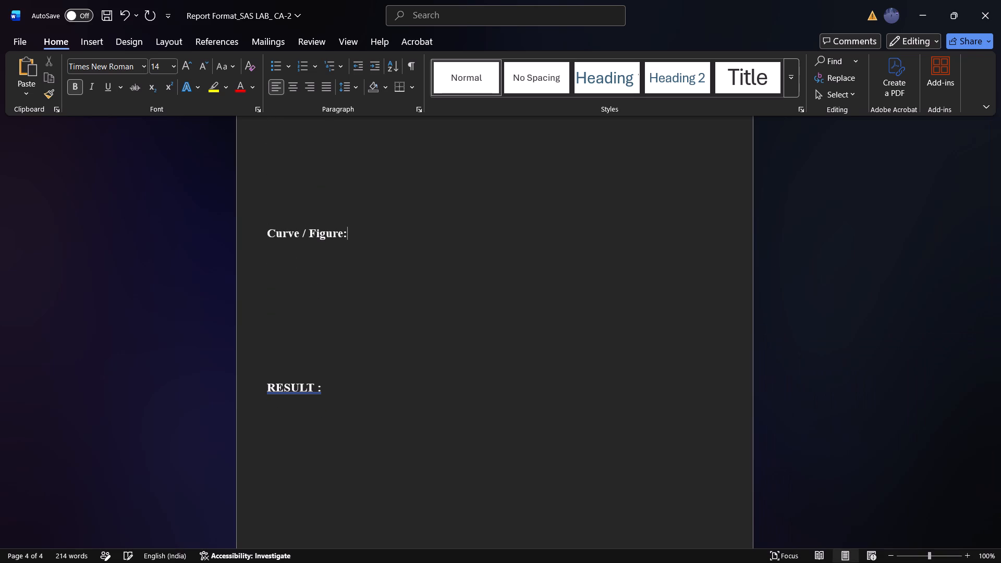
key("BackSpace")
key("BackSpace")
key("BackSpace")
key("BackSpace")
key("BackSpace")
key("BackSpace")
key("BackSpace")
key("BackSpace")
key("BackSpace")
key("BackSpace")
key("BackSpace")
key("BackSpace")
key("BackSpace")
key("BackSpace")
key("BackSpace")
key("BackSpace")
key("BackSpace")
key("BackSpace")
key("BackSpace")
key("BackSpace")
Enter the heading "Curve/ Figure" at the top of the page following the sgtitle code line.
scroll(684, 271, "up", 1)
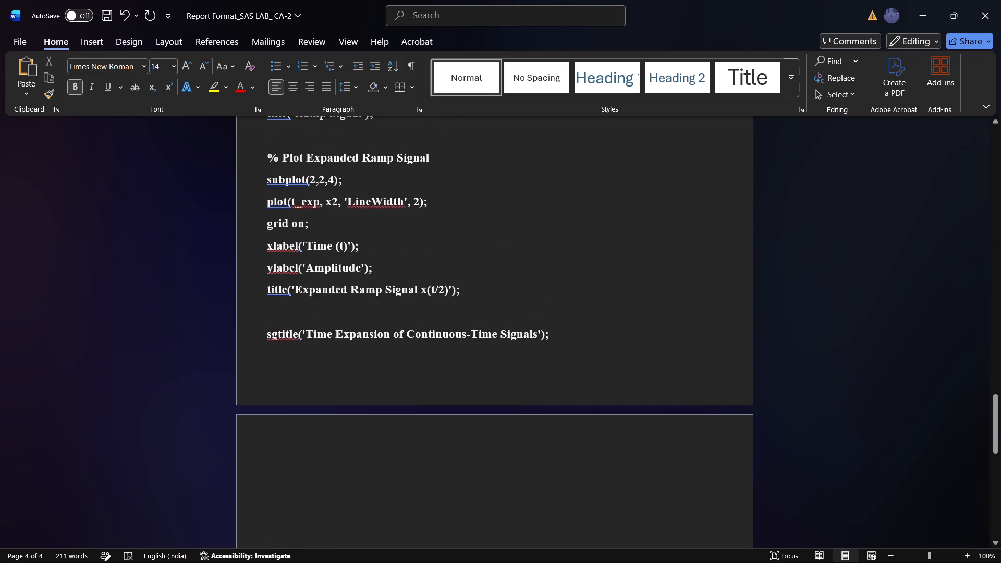
left_click(285, 449)
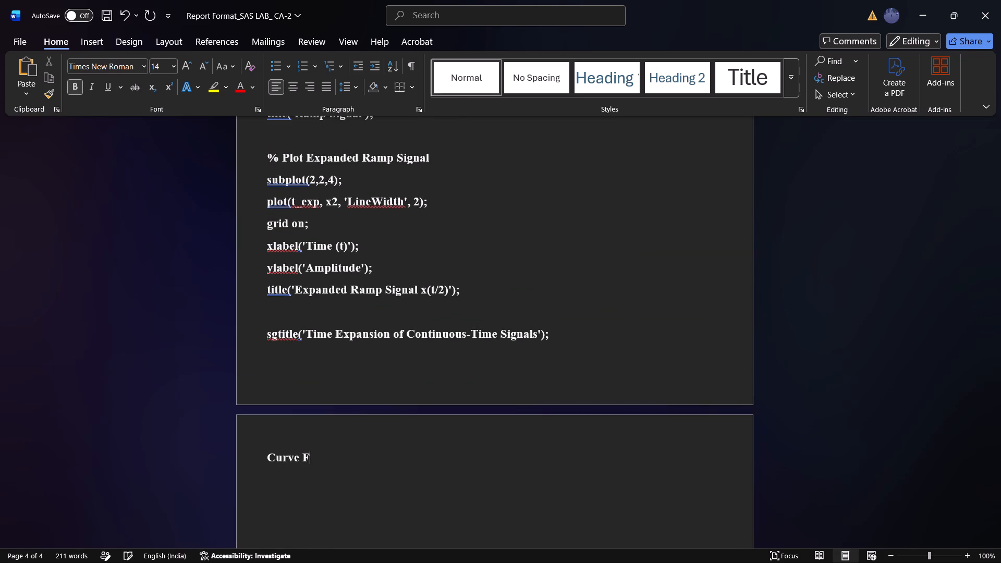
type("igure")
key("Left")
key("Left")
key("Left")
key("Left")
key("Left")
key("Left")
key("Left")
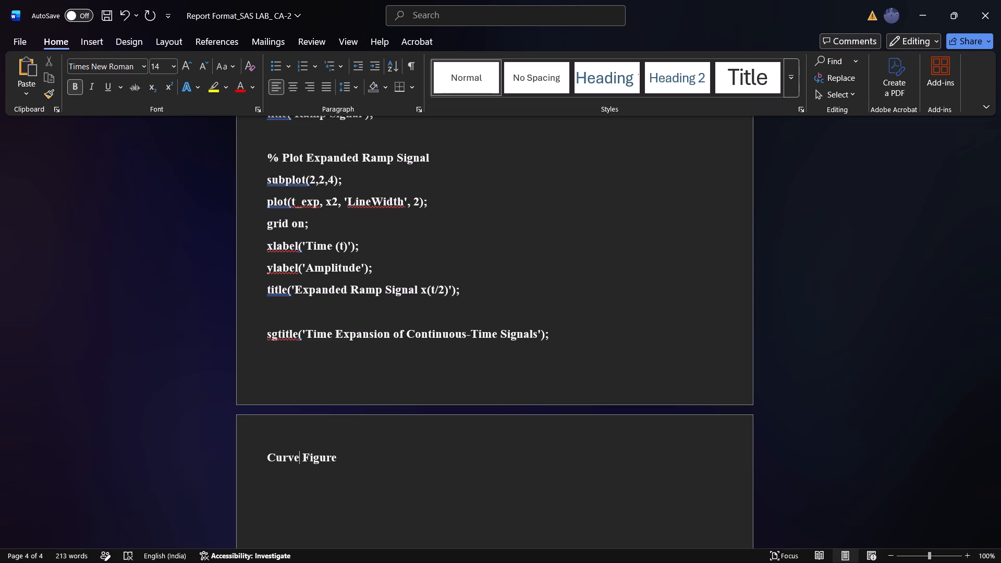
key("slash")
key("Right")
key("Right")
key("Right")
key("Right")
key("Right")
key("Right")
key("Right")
Complete the "Curve/ Figure" heading with a colon and paste the captured four-plot screenshot a few lines below it.
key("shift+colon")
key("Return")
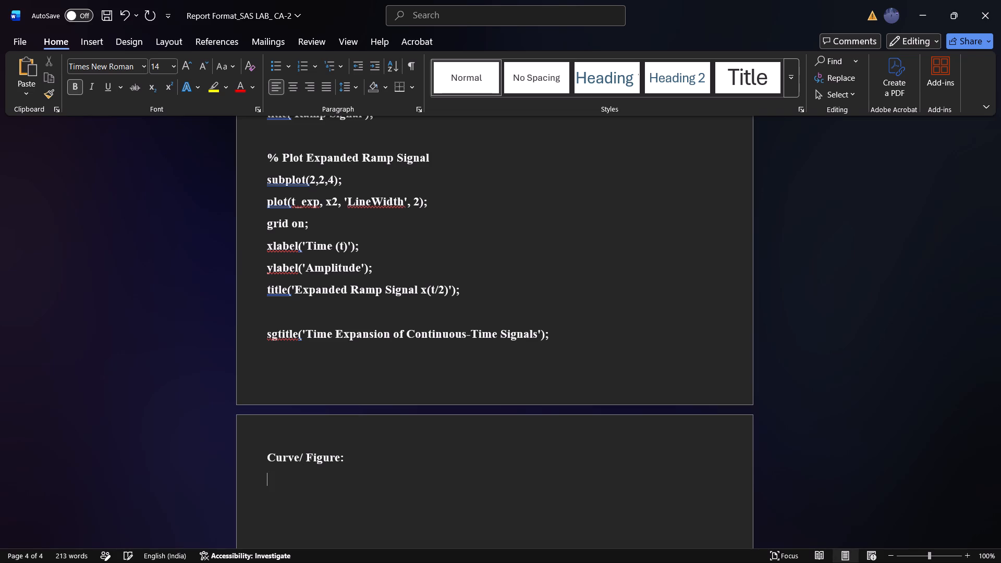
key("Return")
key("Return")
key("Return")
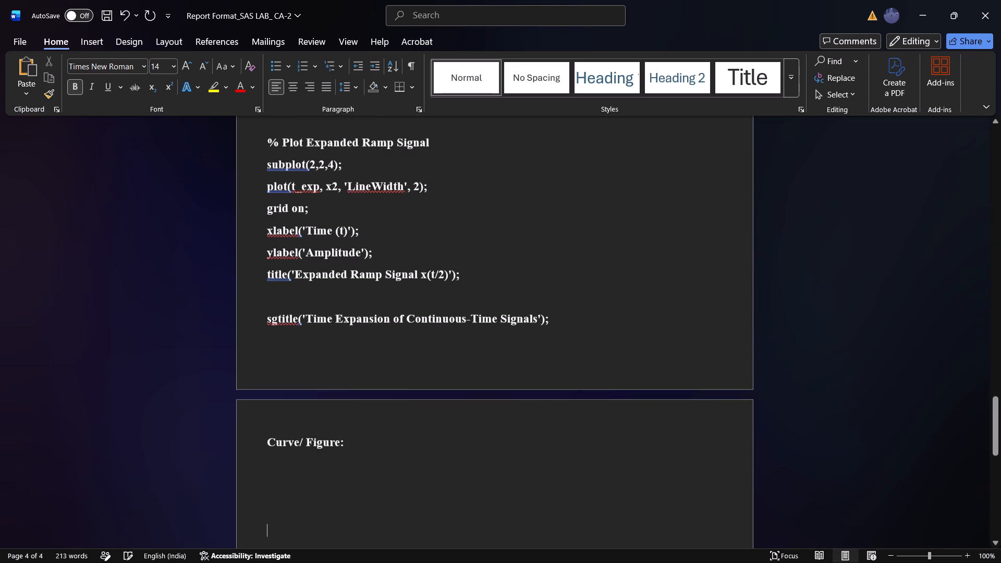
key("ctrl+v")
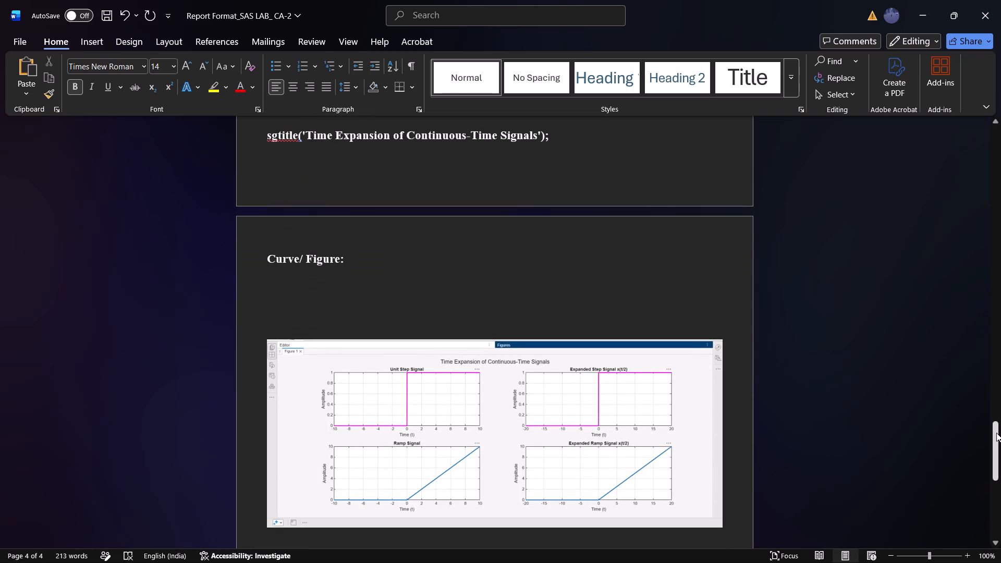
Delete two of the empty lines between the "Curve/ Figure:" heading and the pasted plot image.
left_click(284, 324)
key("BackSpace")
key("BackSpace")
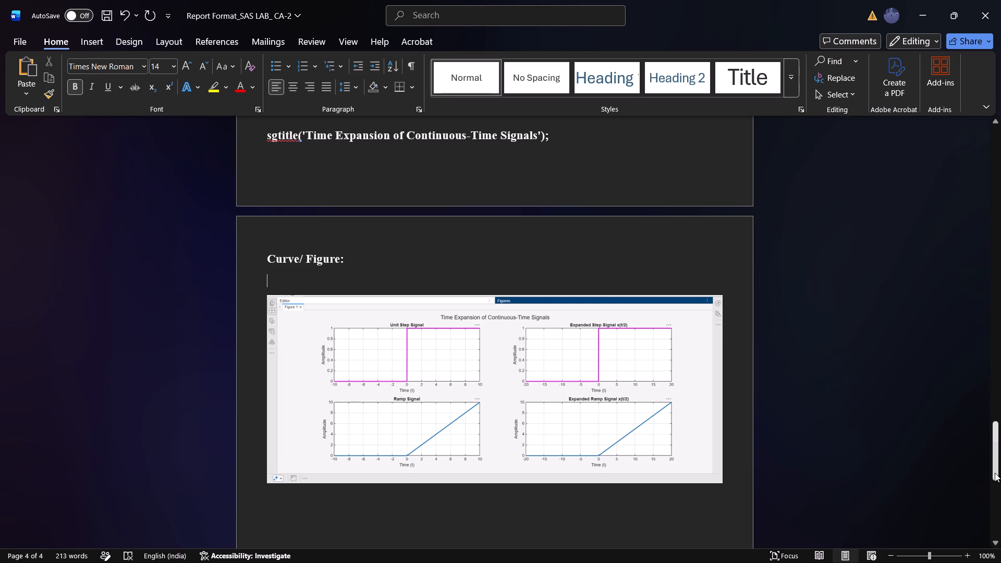
Remove the empty lines above the RESULT heading to bring it up under the plot image, leaving two blank lines between them.
left_click_drag(995, 473, 1000, 530)
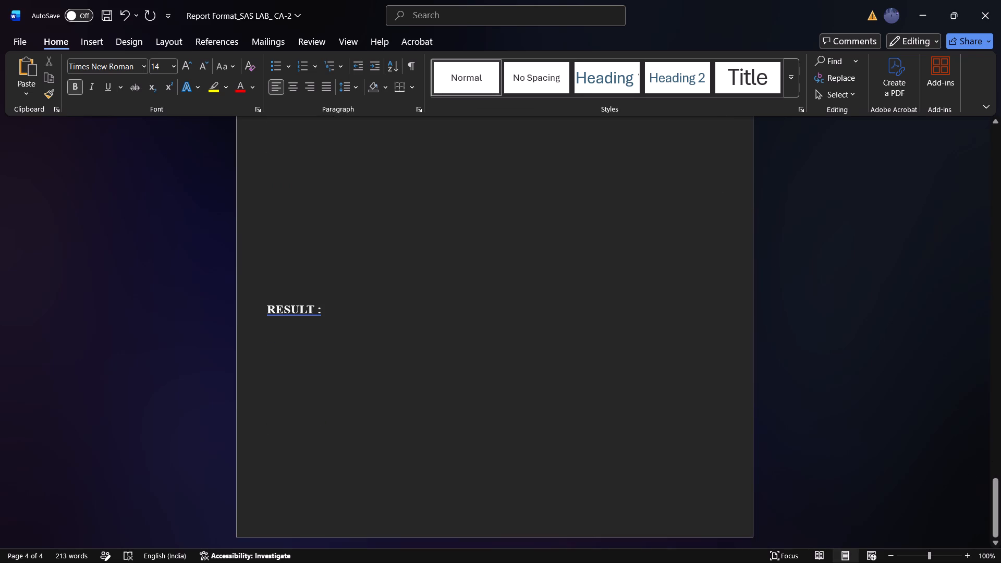
left_click(261, 289)
key("BackSpace")
key("BackSpace")
key("BackSpace")
key("BackSpace")
key("BackSpace")
key("BackSpace")
key("BackSpace")
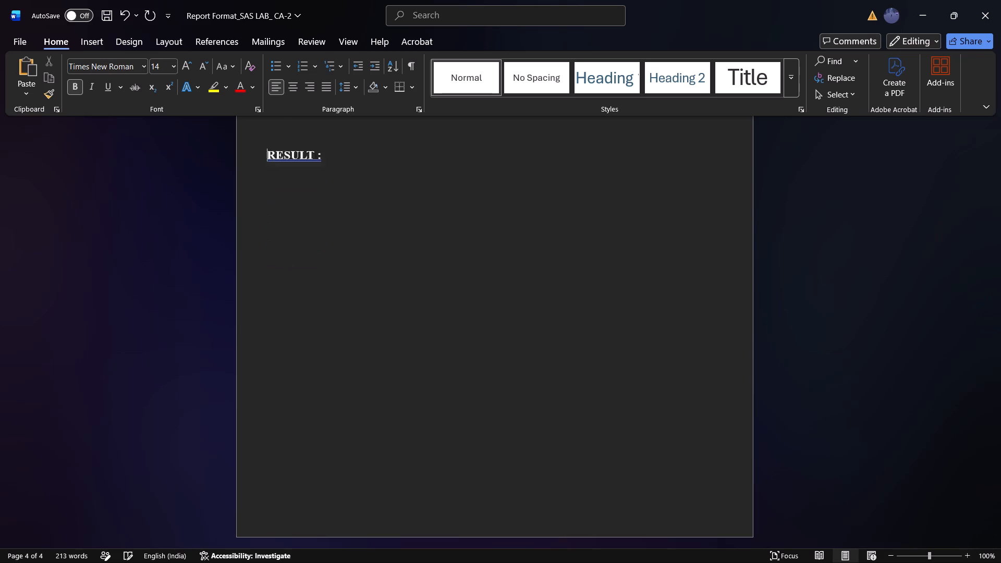
key("BackSpace")
key("BackSpace")
key("BackSpace")
key("Return")
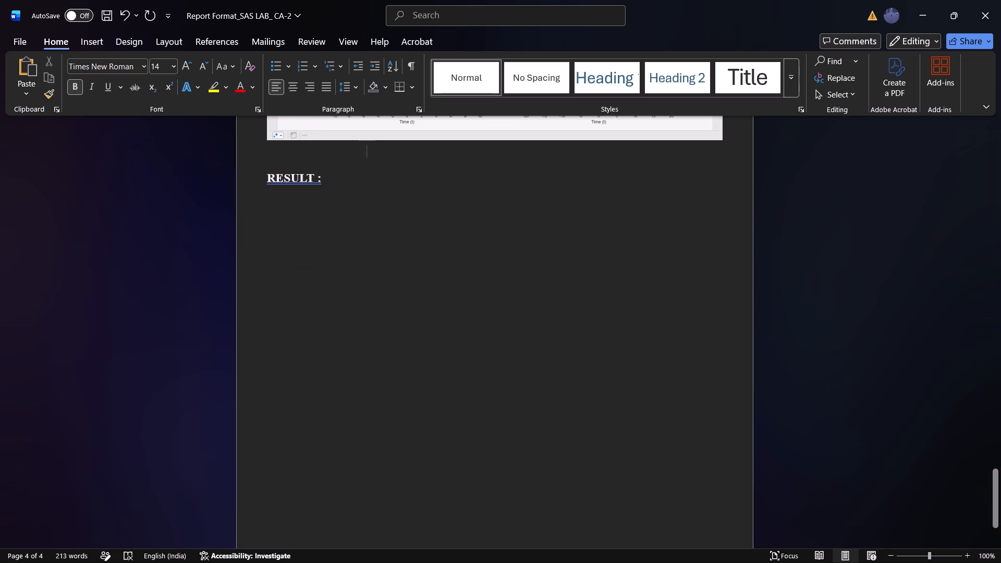
key("Return")
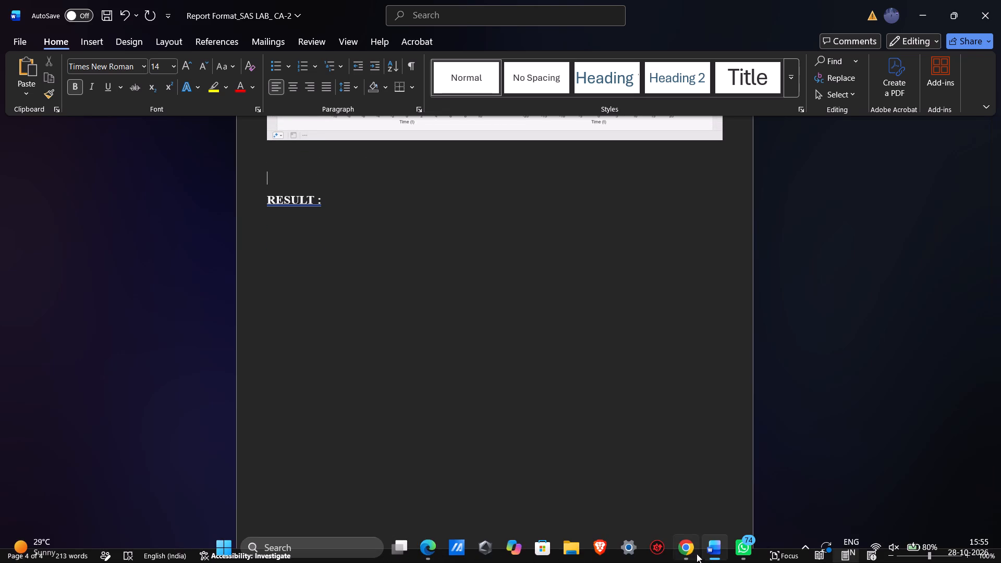
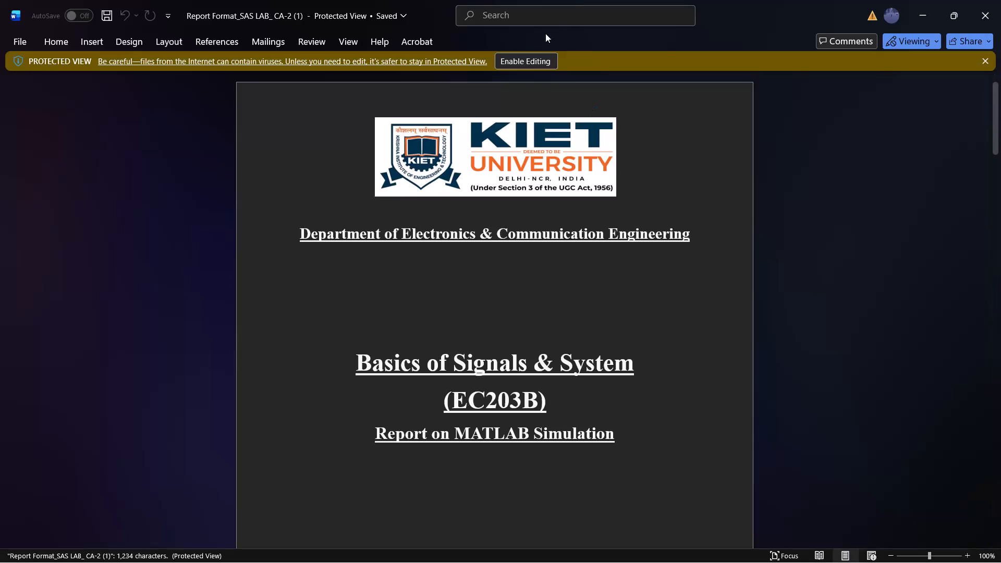
With editing enabled in Report Format_SAS LAB_ CA-2 (1), copy the sentence after "RESULT :" on the last page and close that document.
scroll(556, 35, "down", 1)
left_click(545, 60)
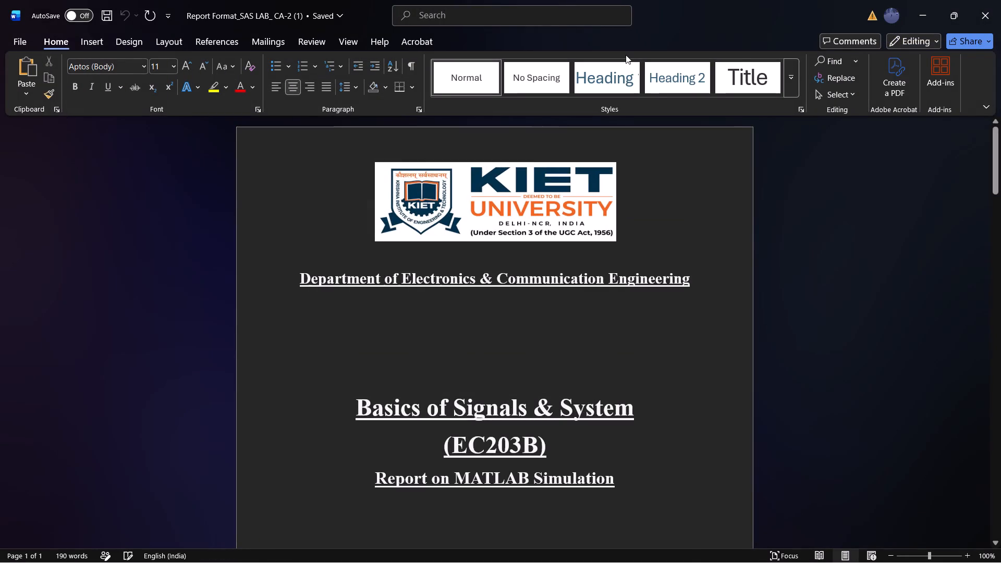
scroll(638, 207, "down", 3)
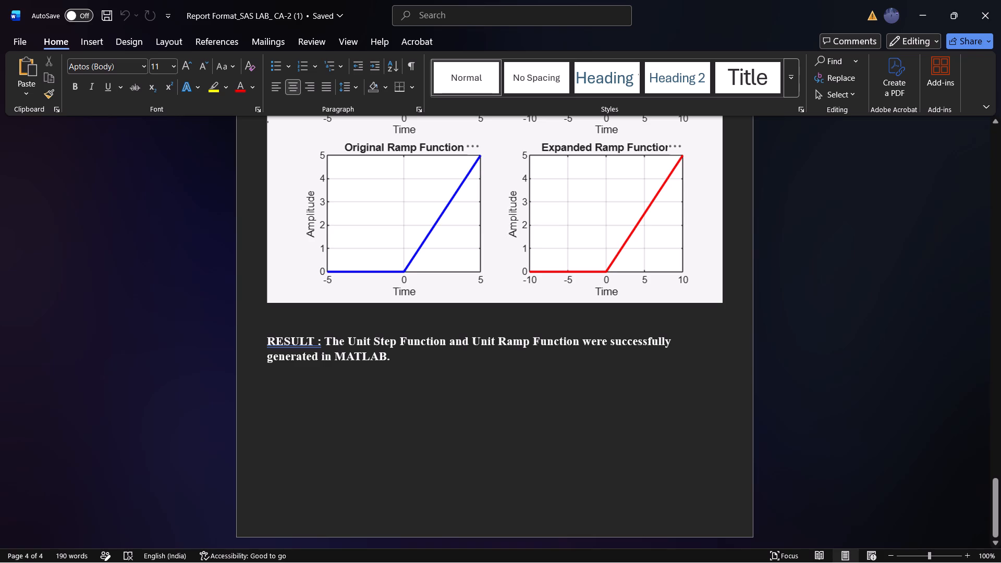
left_click_drag(394, 358, 334, 335)
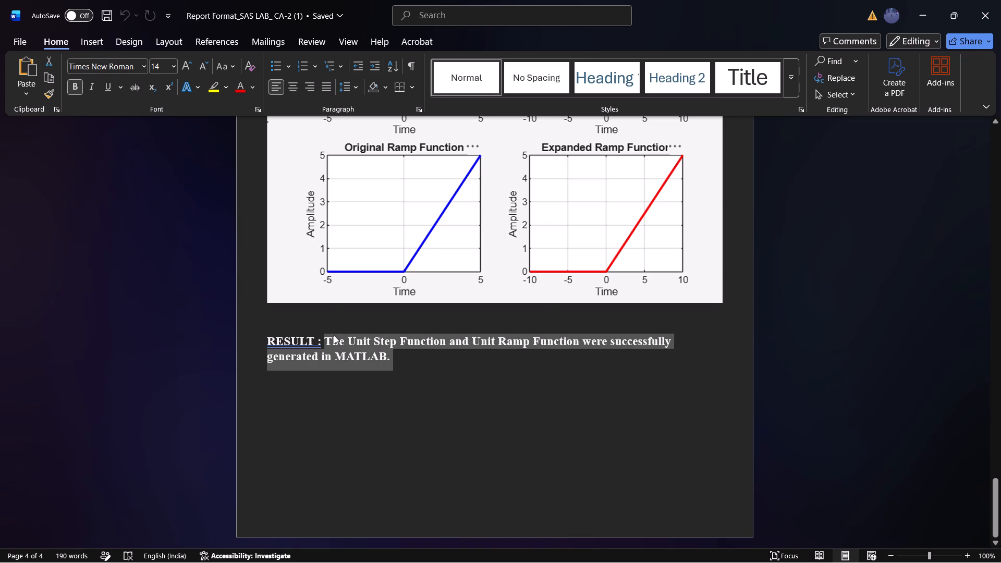
key("ctrl+c")
left_click(1000, 2)
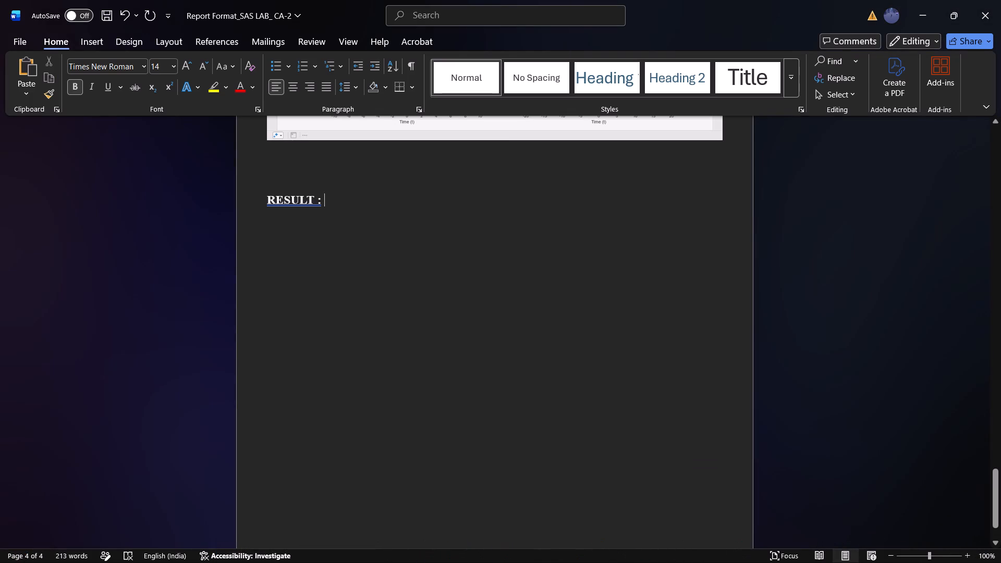
key("space")
key("ctrl+v")
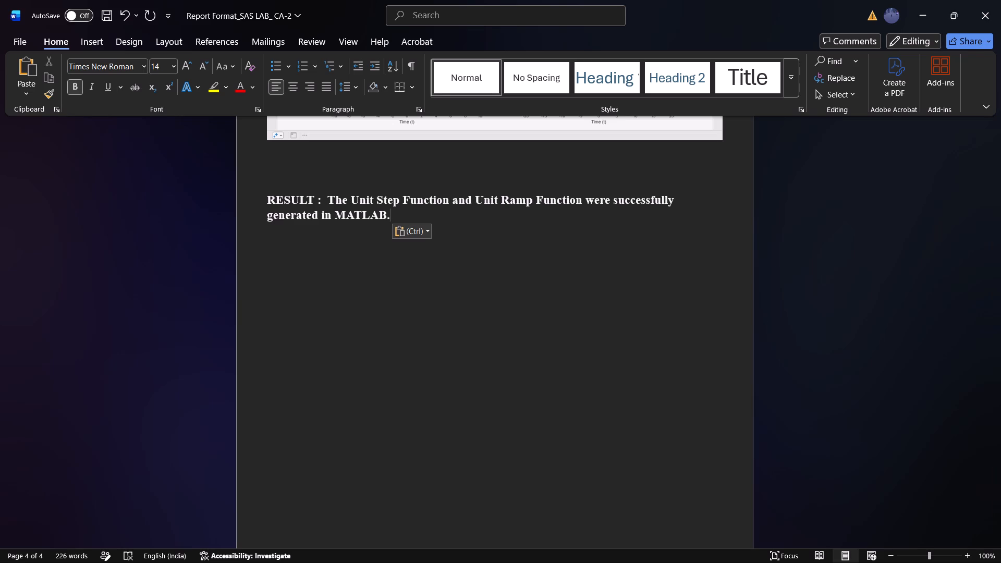
Close the report document and save its changes in the current 2026-44 folder.
left_click(1000, 0)
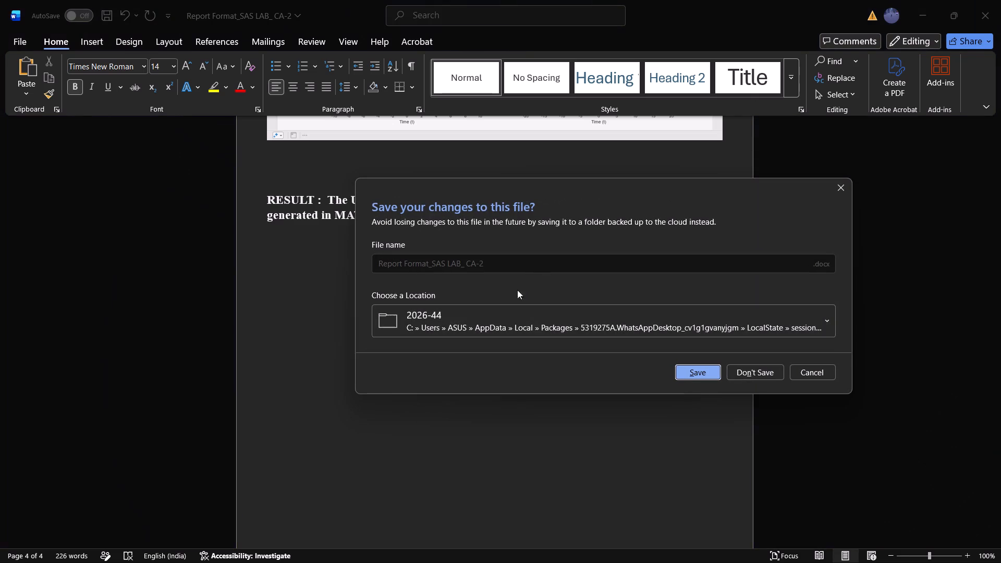
left_click(555, 327)
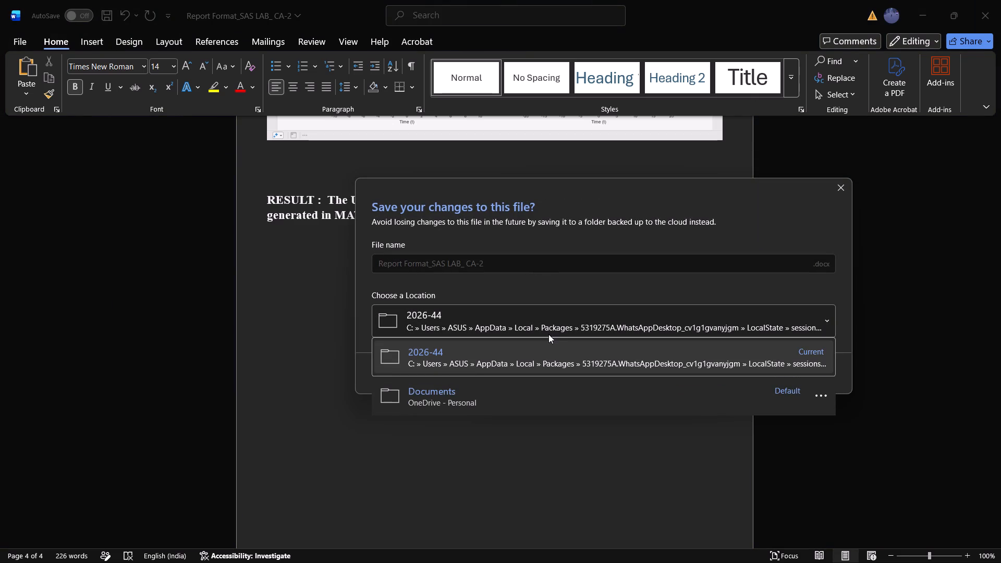
scroll(576, 358, "left", 5)
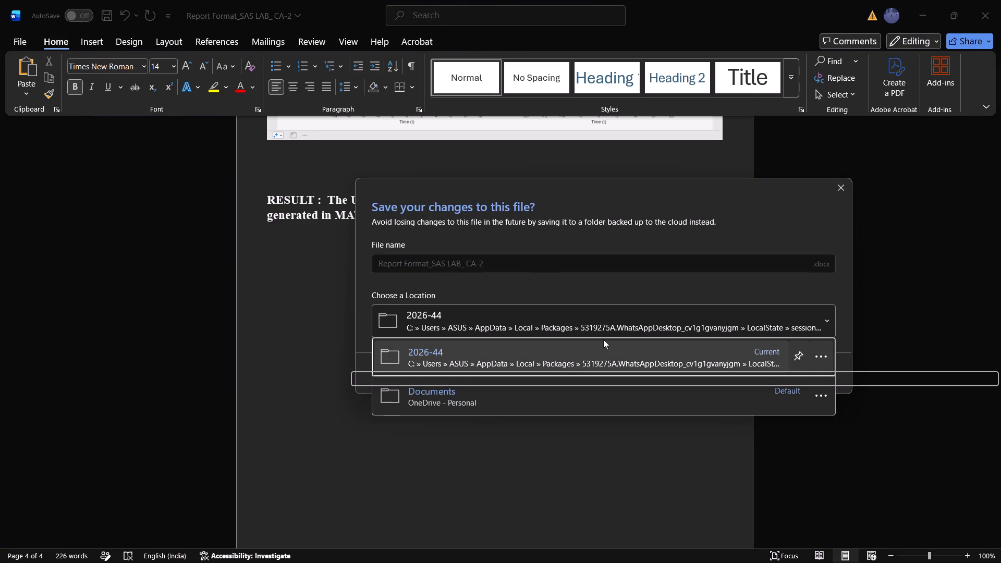
left_click(594, 323)
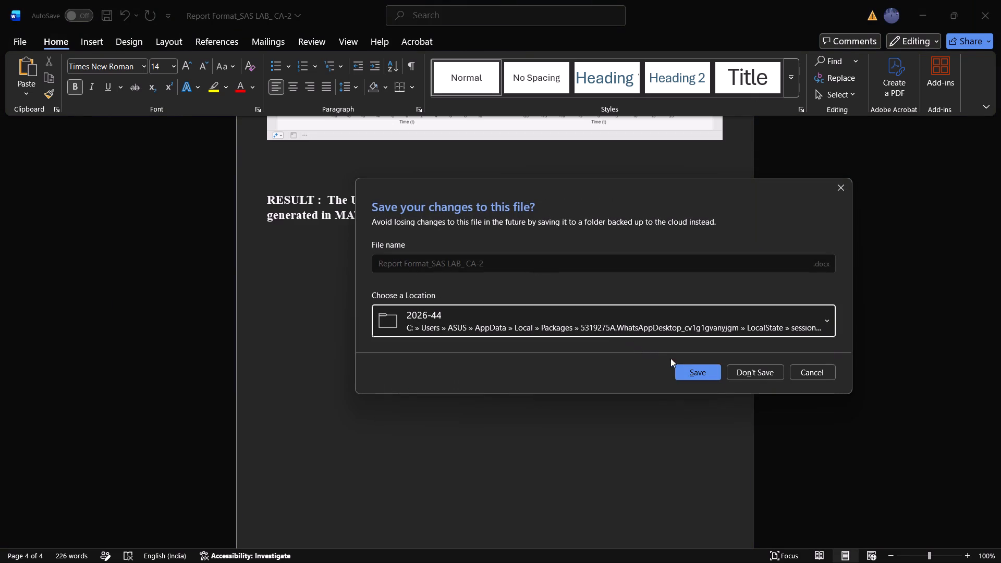
left_click(691, 372)
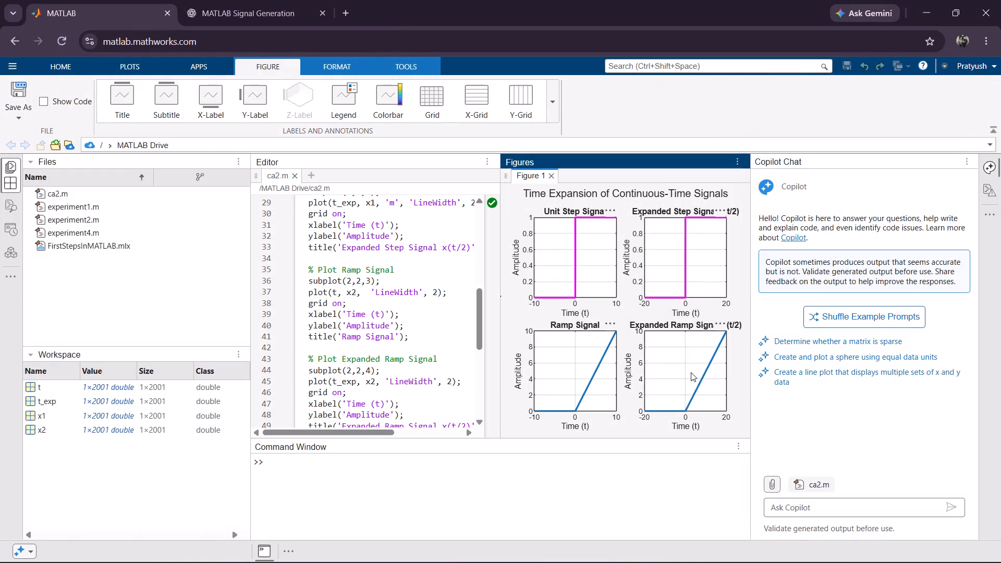
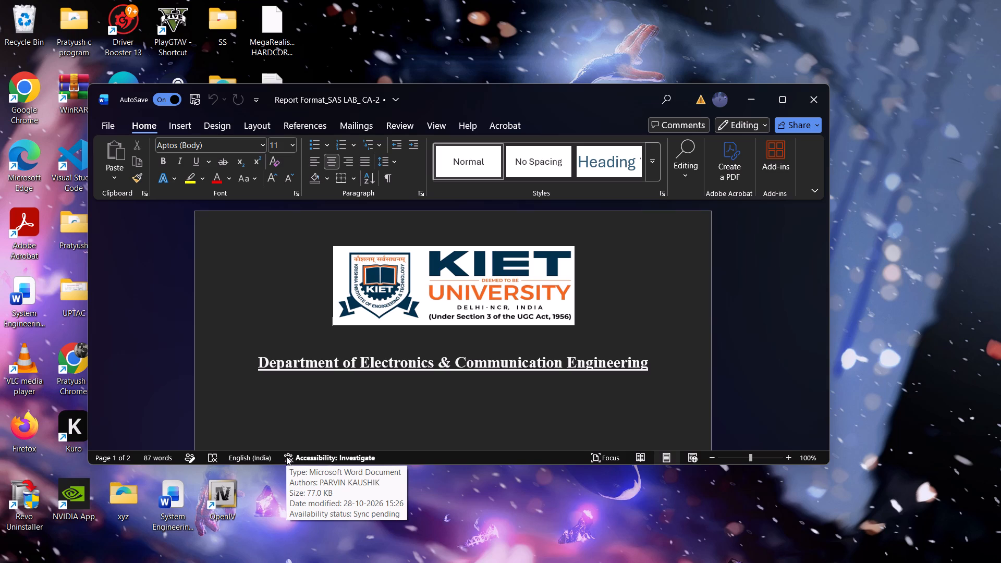
Look through the maximized Report Format_SAS LAB_ CA-2 template to its end and close it.
left_click(788, 92)
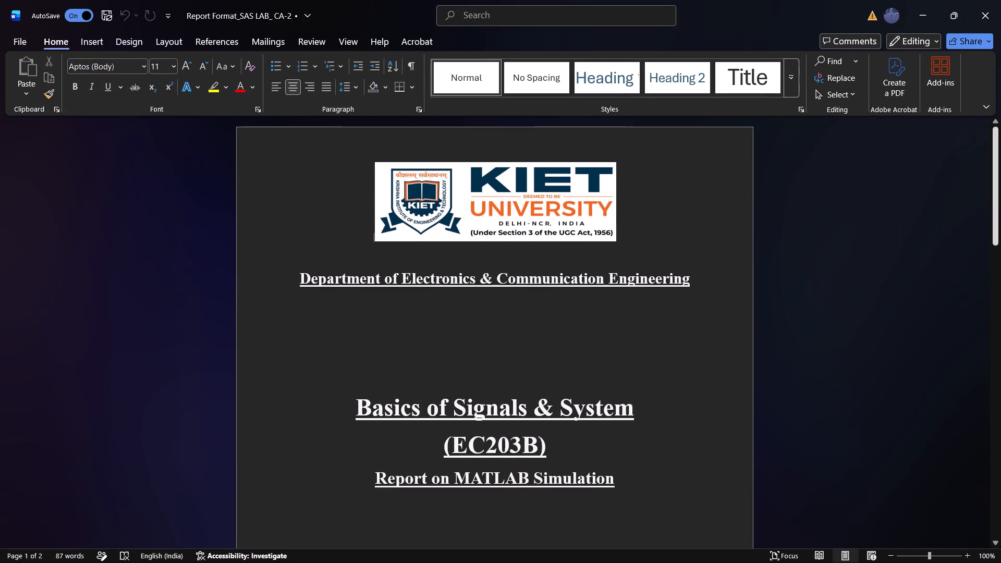
left_click_drag(998, 209, 1000, 325)
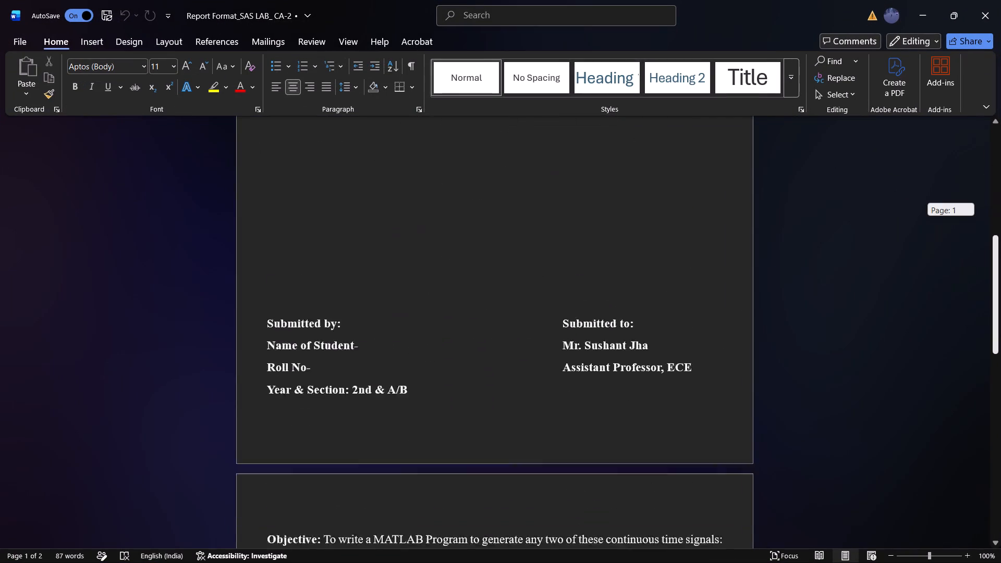
left_click_drag(1000, 325, 1000, 463)
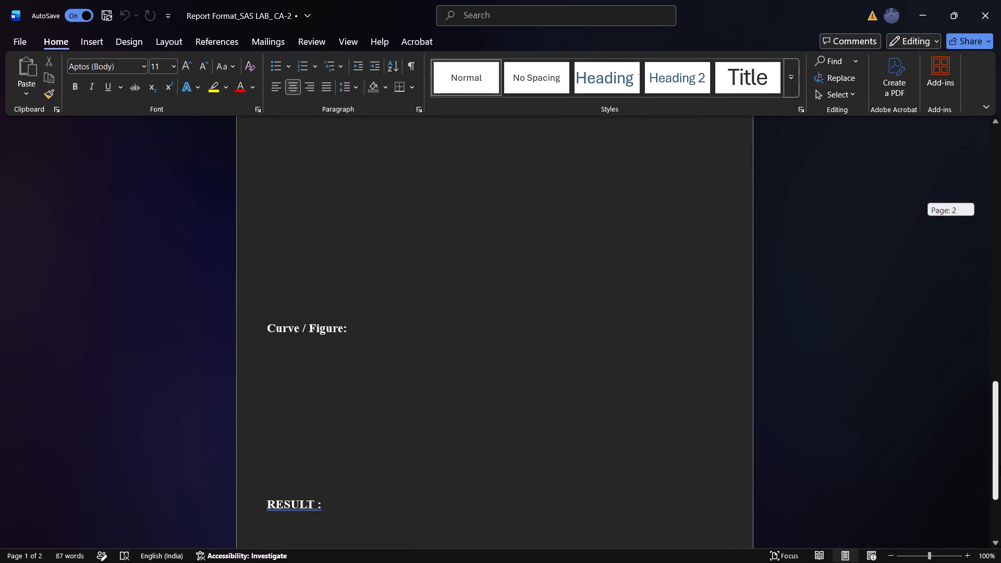
left_click_drag(1000, 463, 1000, 562)
left_click(1000, 0)
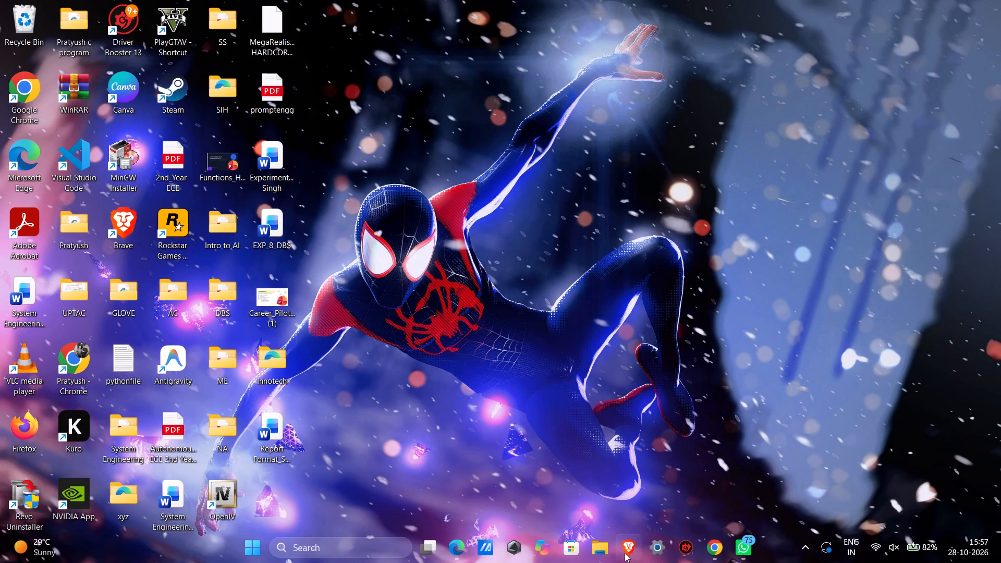
Open the recent document Report Format_SAS LAB_ CA-2 (1) from File Explorer.
left_click(603, 550)
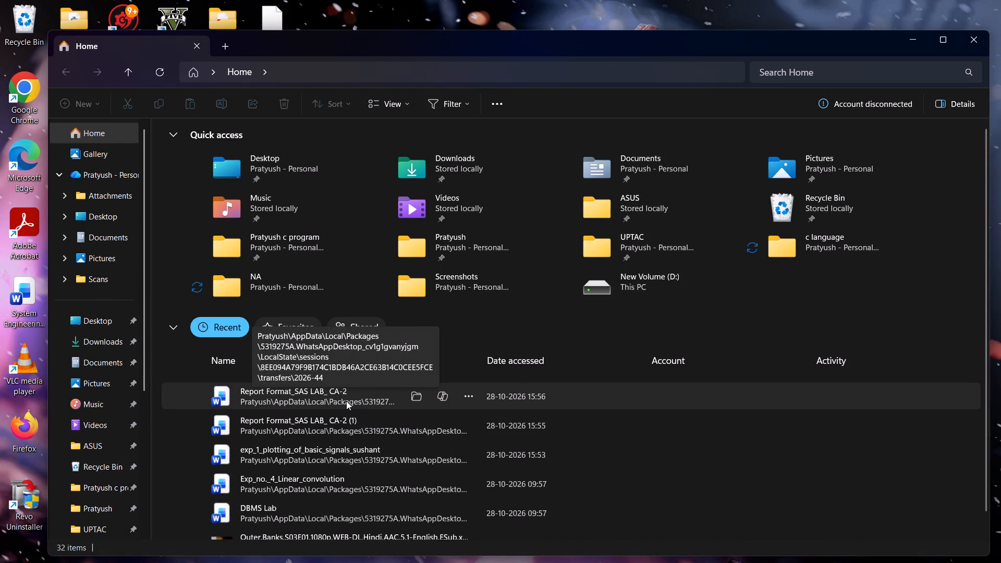
double_click(345, 423)
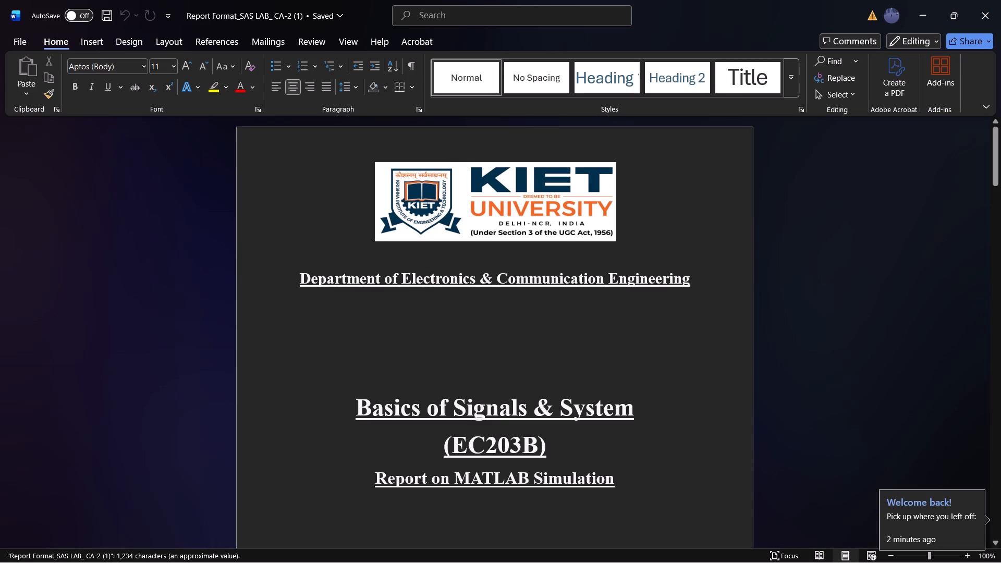
Remove bold from the program code on page 2, from clc; through axis([-5 5 -0.5 1.5]);.
left_click_drag(1000, 157, 1000, 365)
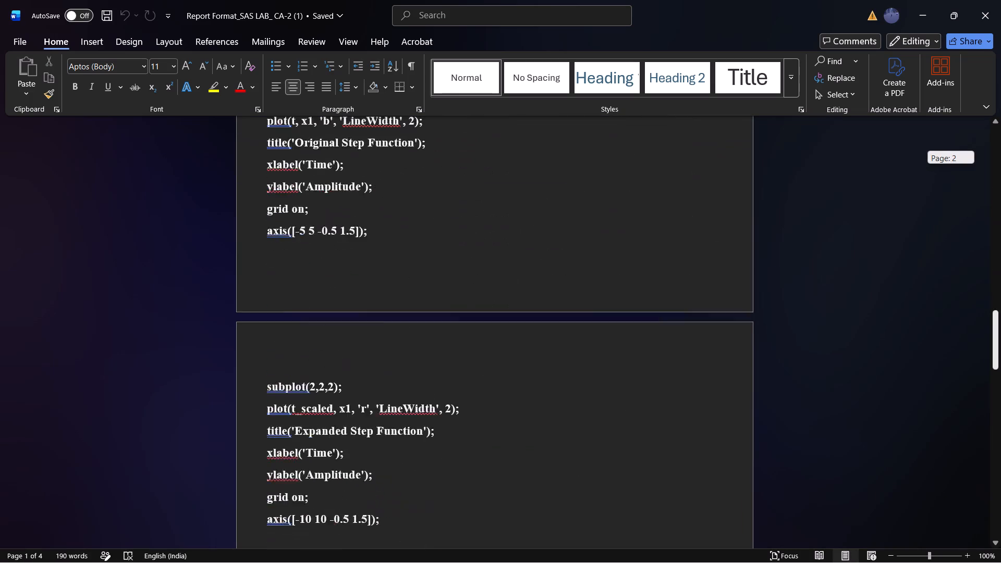
left_click_drag(1000, 365, 963, 360)
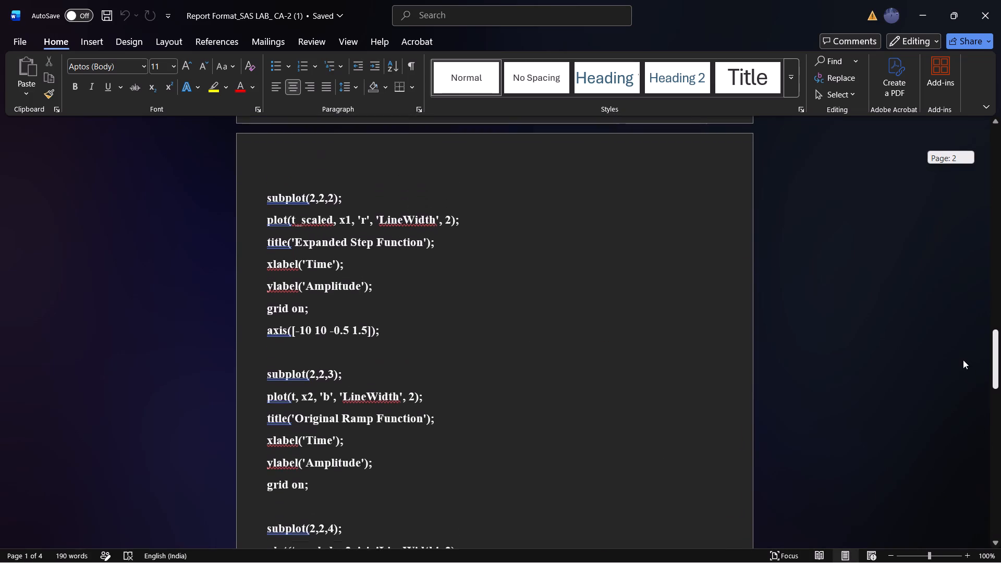
left_click_drag(963, 360, 956, 243)
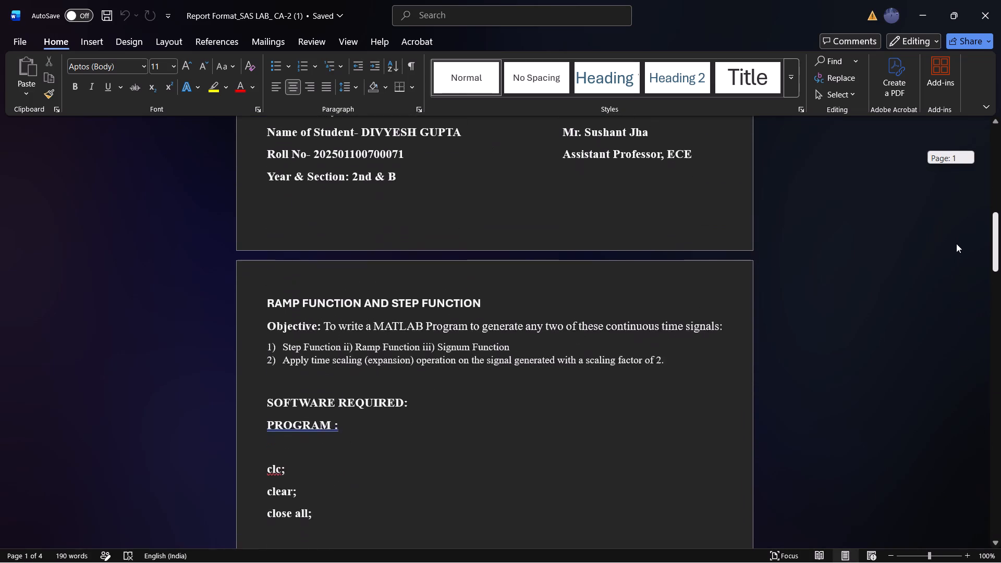
left_click_drag(956, 243, 969, 310)
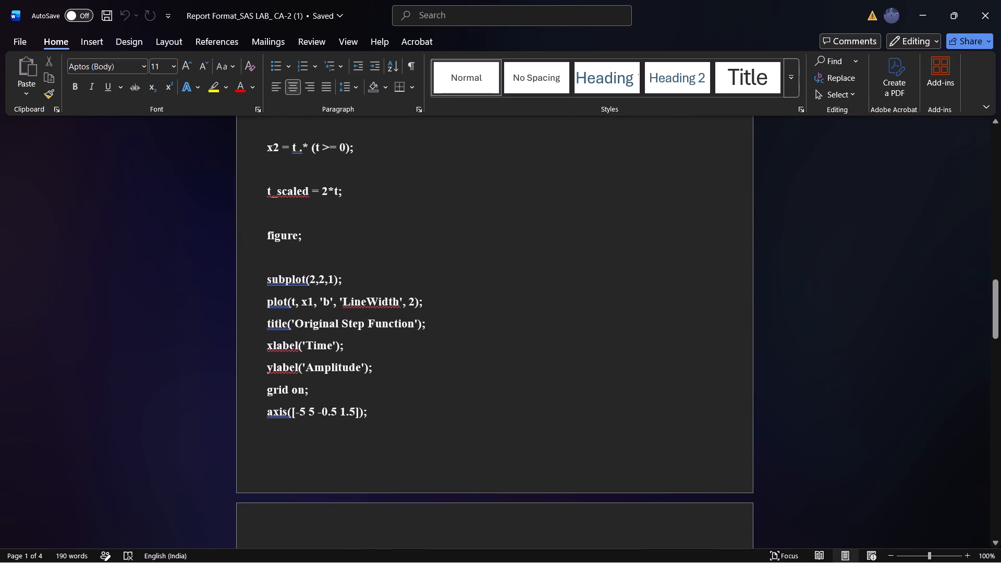
left_click(394, 414)
left_click_drag(394, 414, 283, 403)
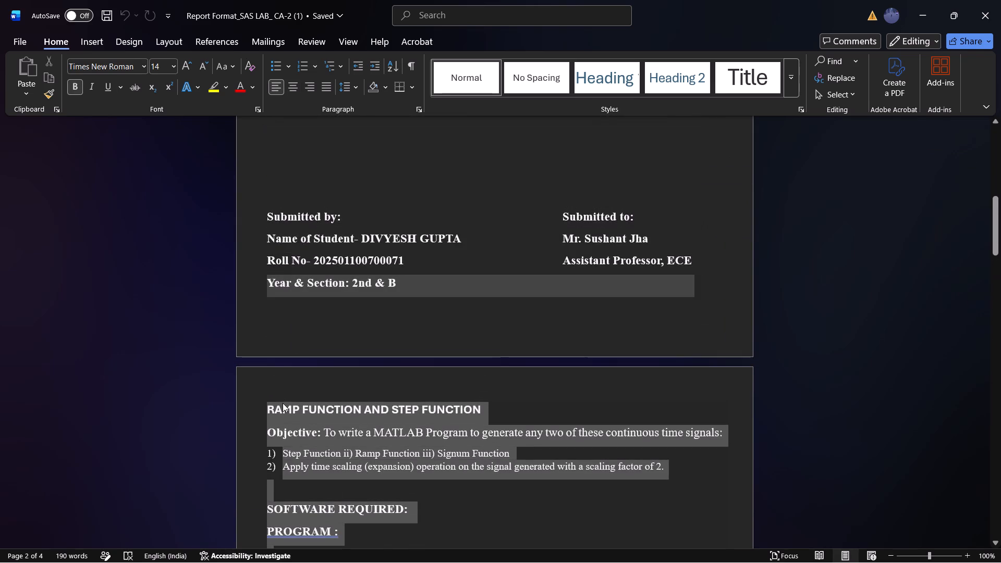
left_click_drag(283, 403, 263, 443)
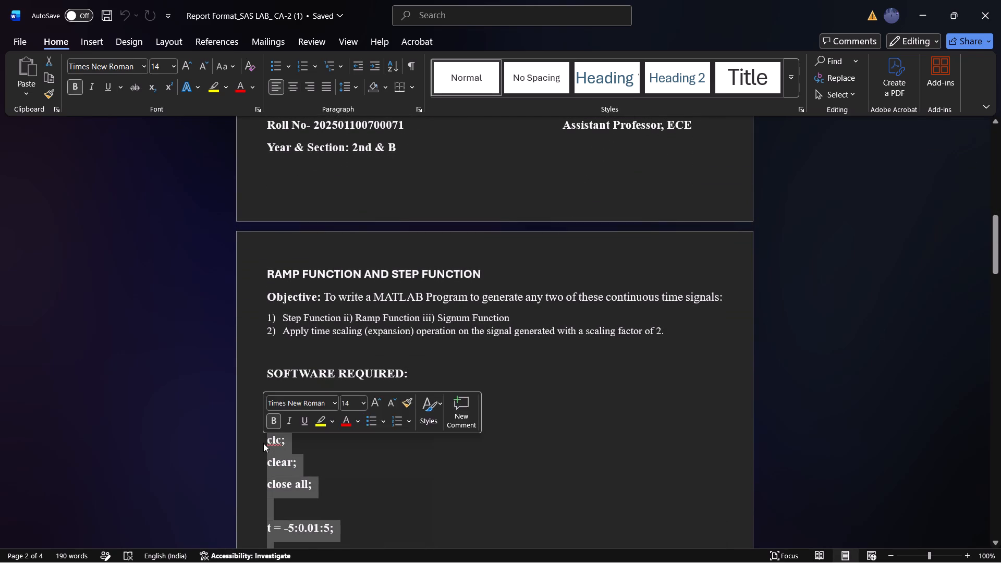
left_click(73, 88)
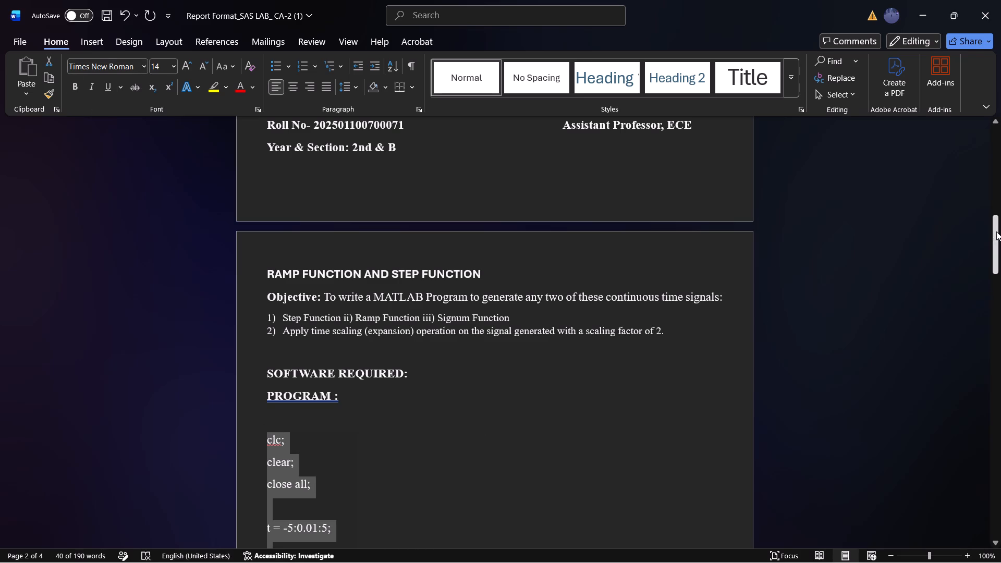
Remove bold from the page 3 program code, from subplot(2,2,2); through the last grid on; line.
left_click_drag(996, 231, 1000, 395)
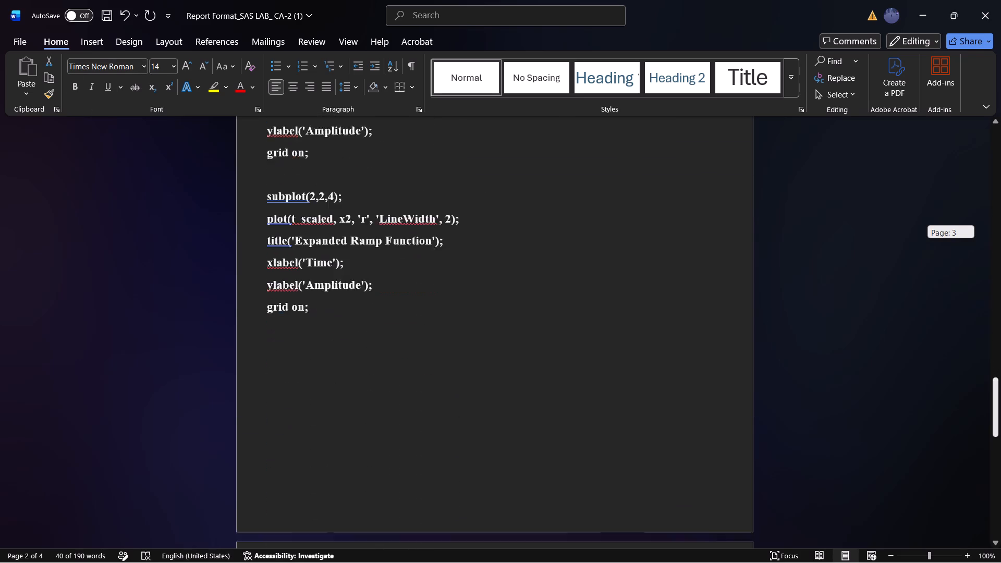
left_click_drag(1000, 395, 1000, 399)
left_click(309, 261)
left_click_drag(309, 261, 249, 173)
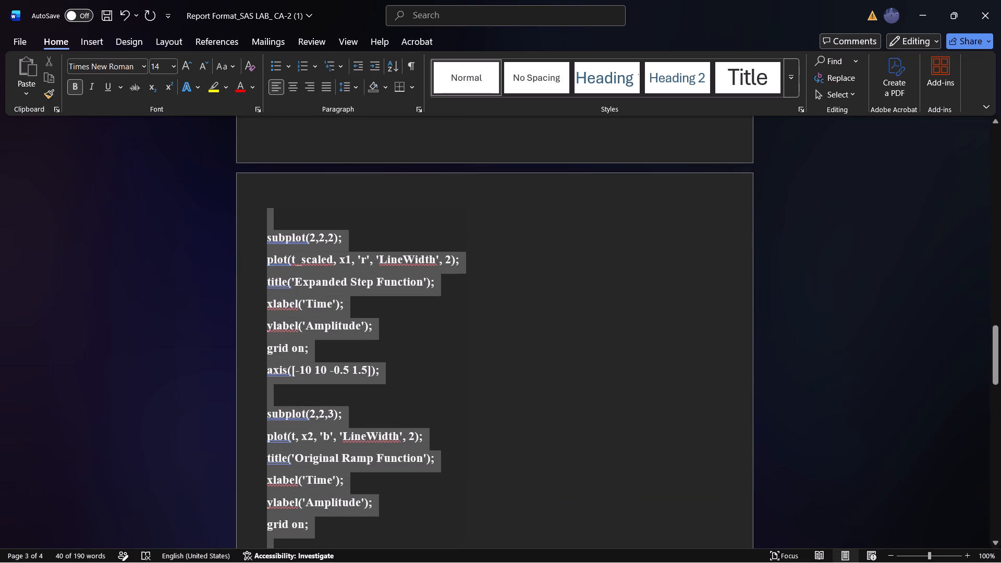
left_click_drag(249, 173, 251, 237)
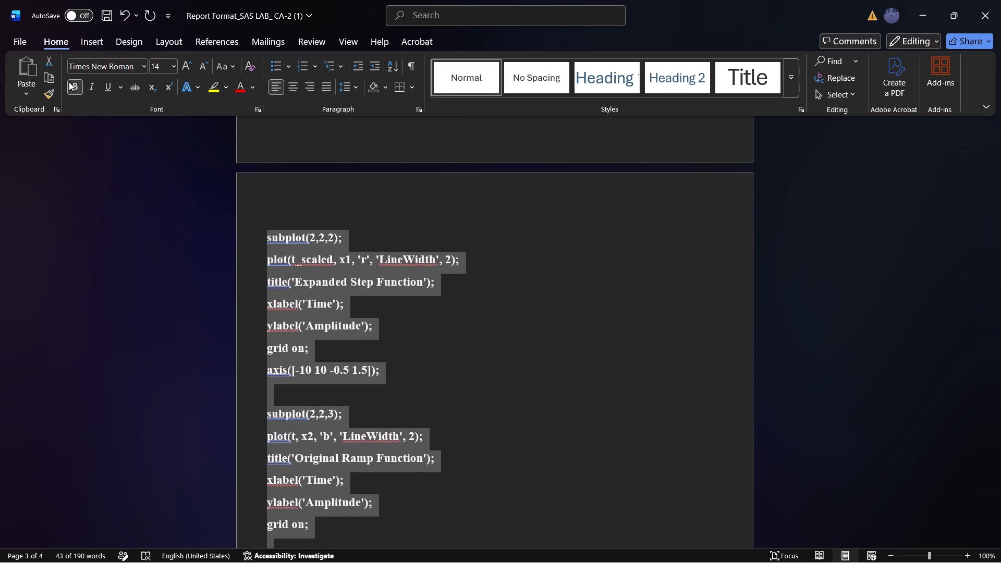
left_click(69, 82)
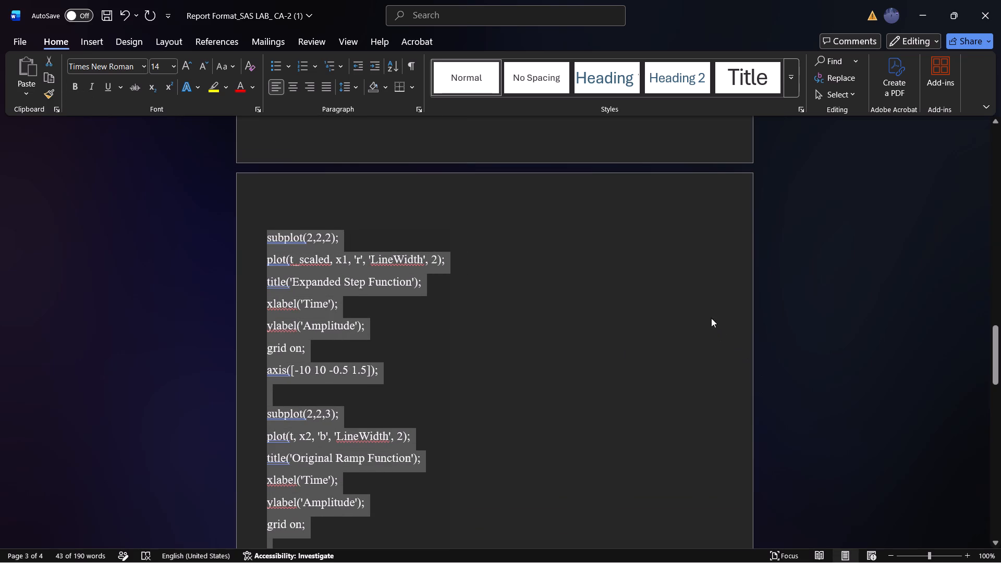
left_click(917, 299)
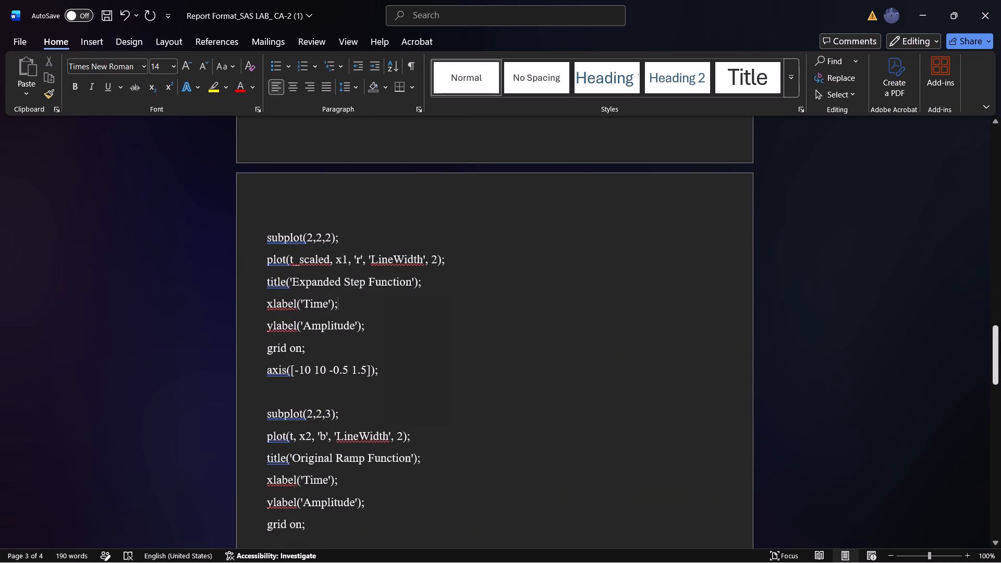
Remove bold from the result sentence after the RESULT heading, leaving the heading out of the selection.
left_click_drag(1000, 346, 1000, 506)
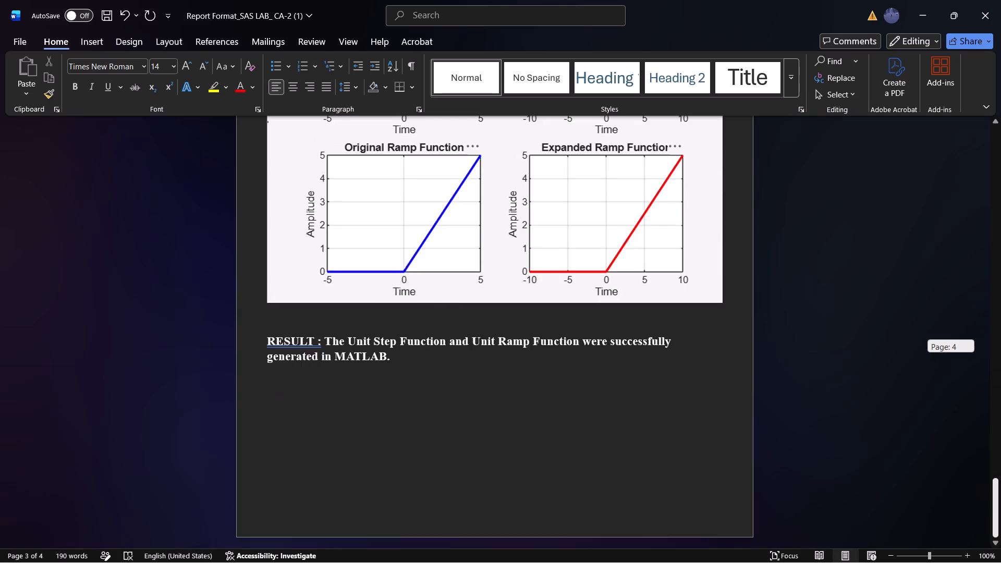
left_click_drag(1000, 506, 981, 451)
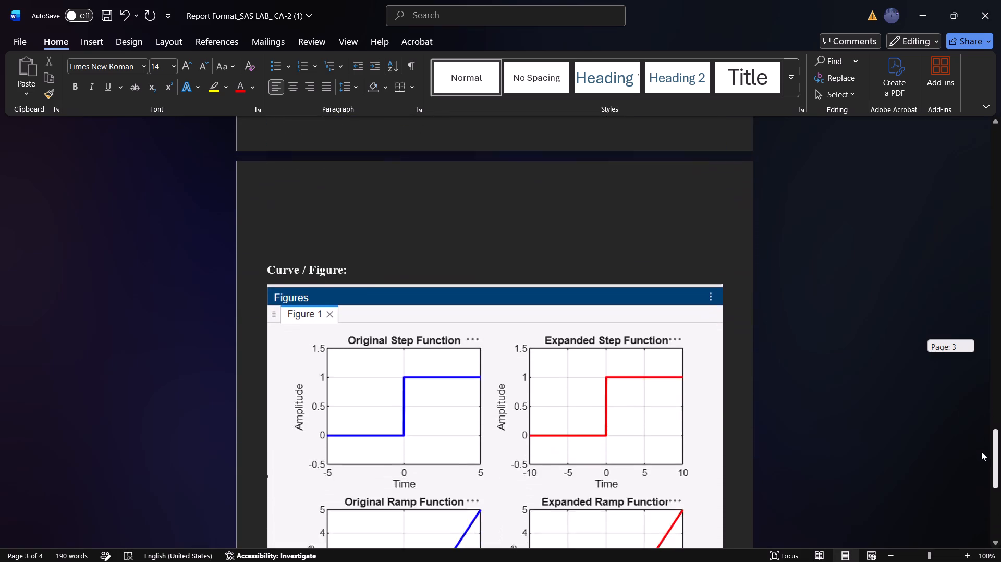
left_click_drag(981, 451, 991, 479)
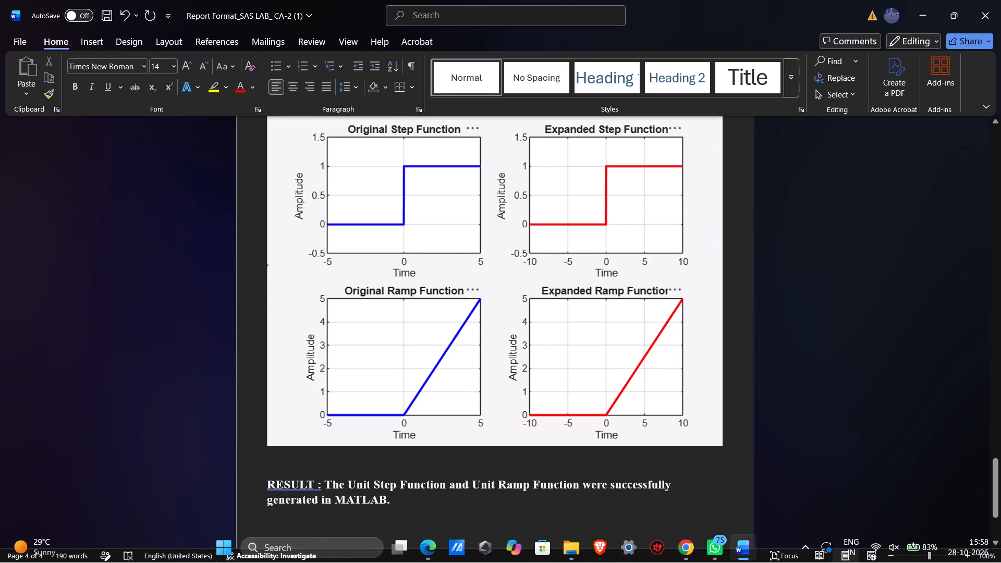
left_click(407, 509)
left_click_drag(407, 509, 343, 485)
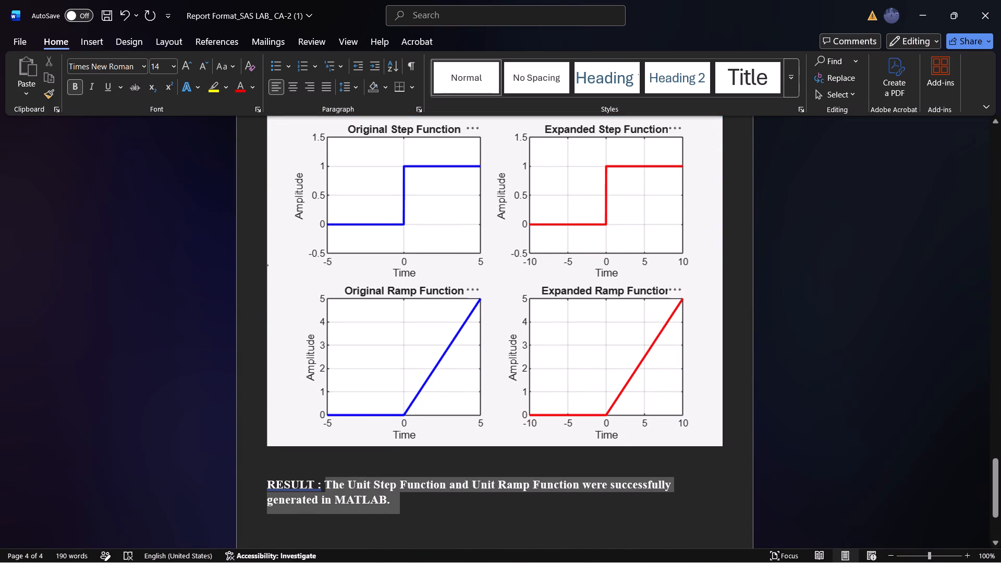
left_click_drag(343, 485, 339, 484)
left_click(349, 456)
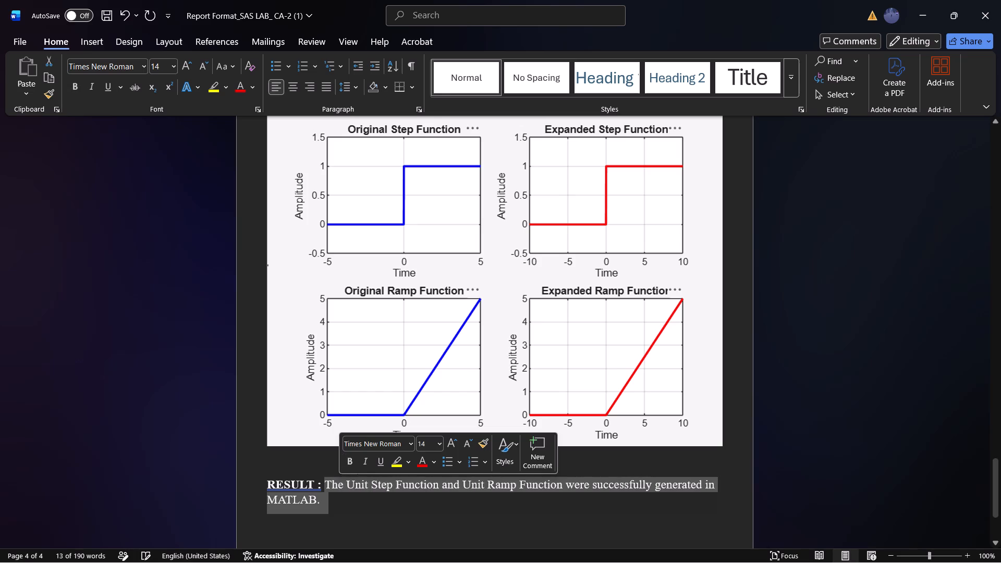
left_click(851, 375)
Make the subplot(2,2,2) code lines from plot(t_scaled, x1, ...) through axis([-10 10 -0.5 1.5]); bold and underlined.
left_click_drag(996, 492, 979, 369)
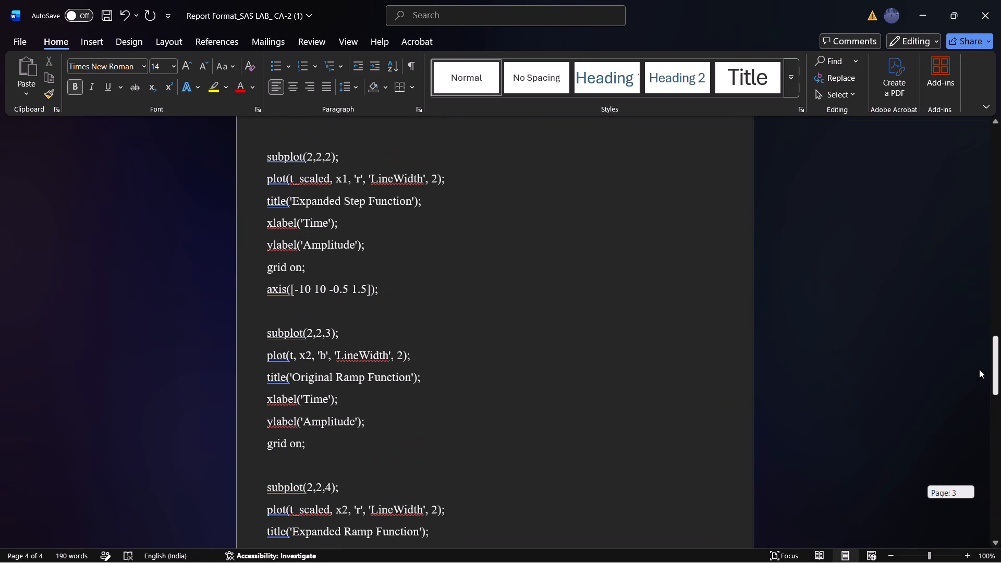
left_click_drag(979, 369, 985, 390)
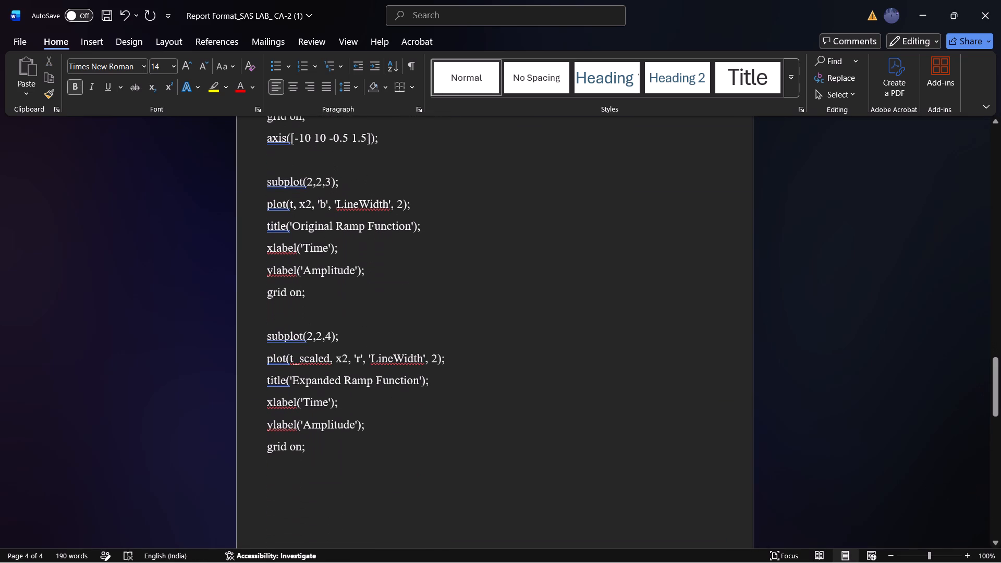
left_click_drag(993, 394, 988, 315)
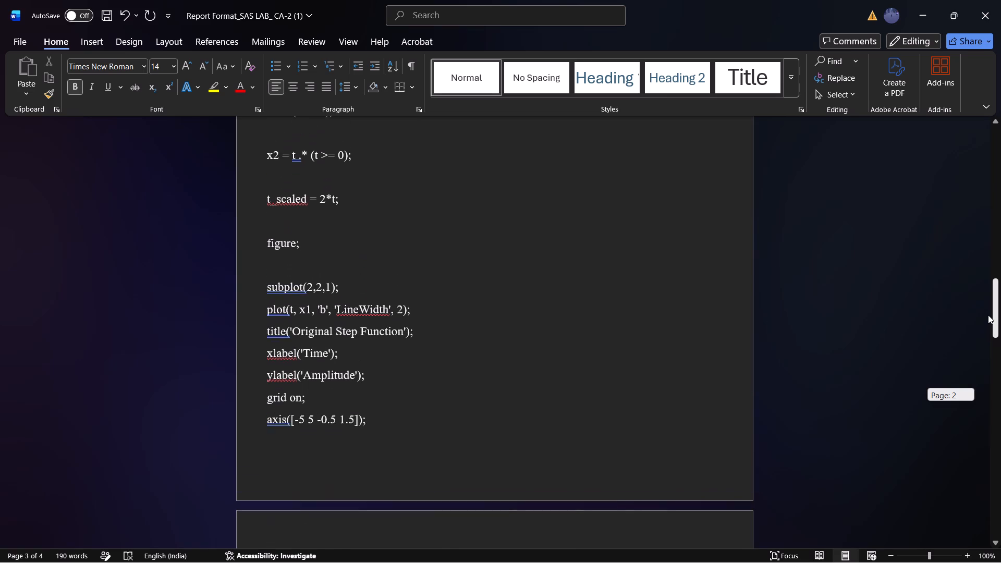
left_click_drag(988, 315, 996, 314)
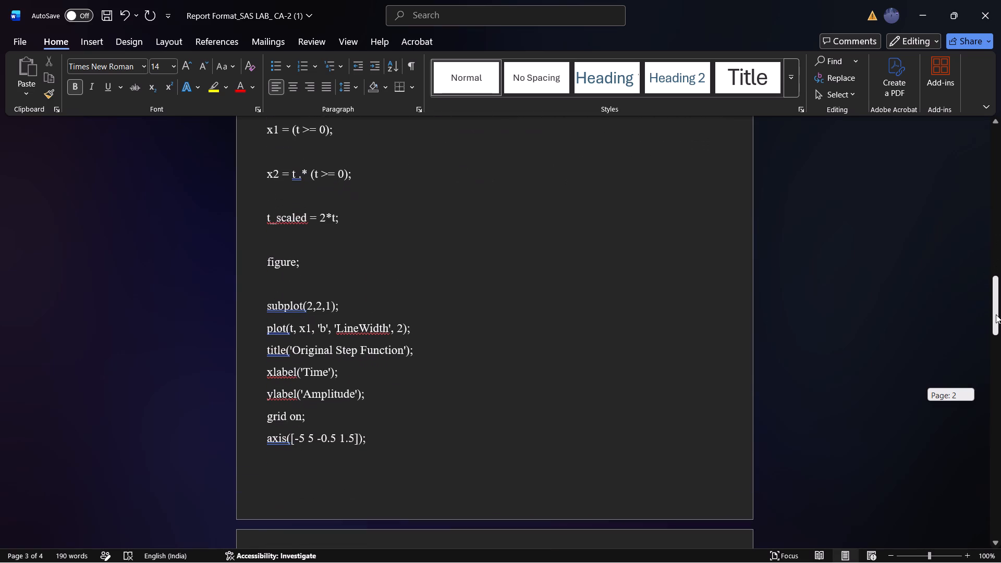
left_click_drag(996, 314, 995, 319)
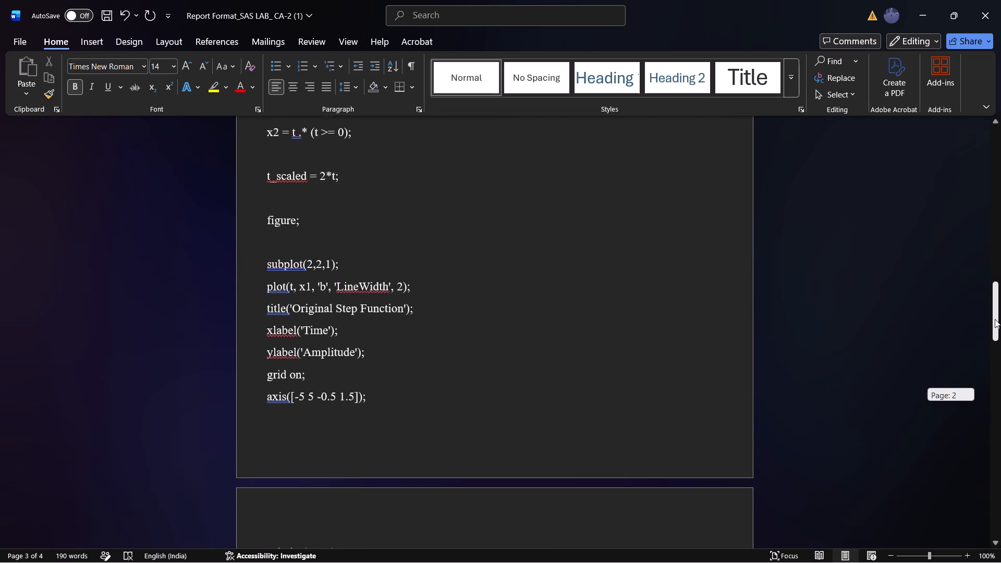
left_click_drag(995, 319, 997, 361)
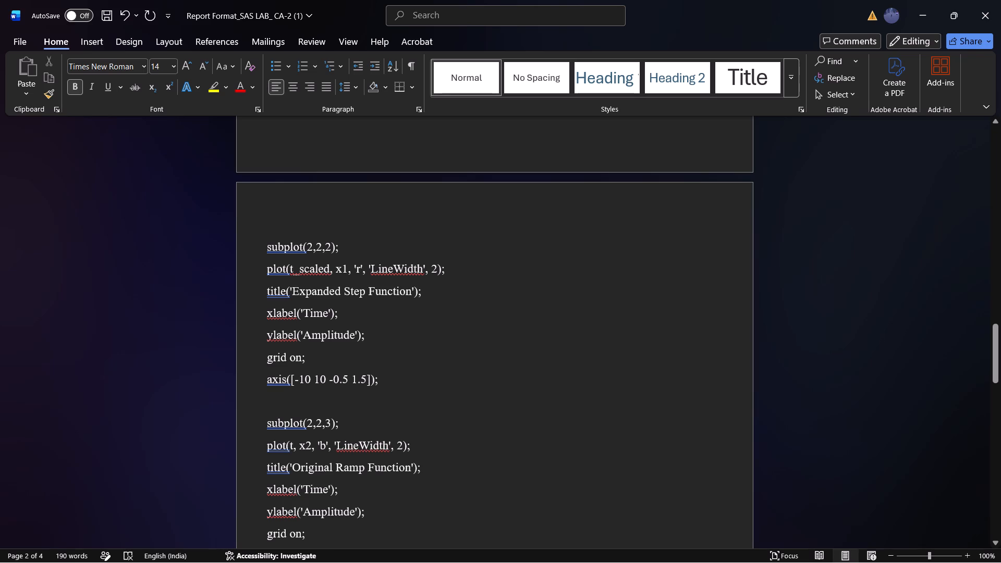
left_click_drag(262, 268, 370, 374)
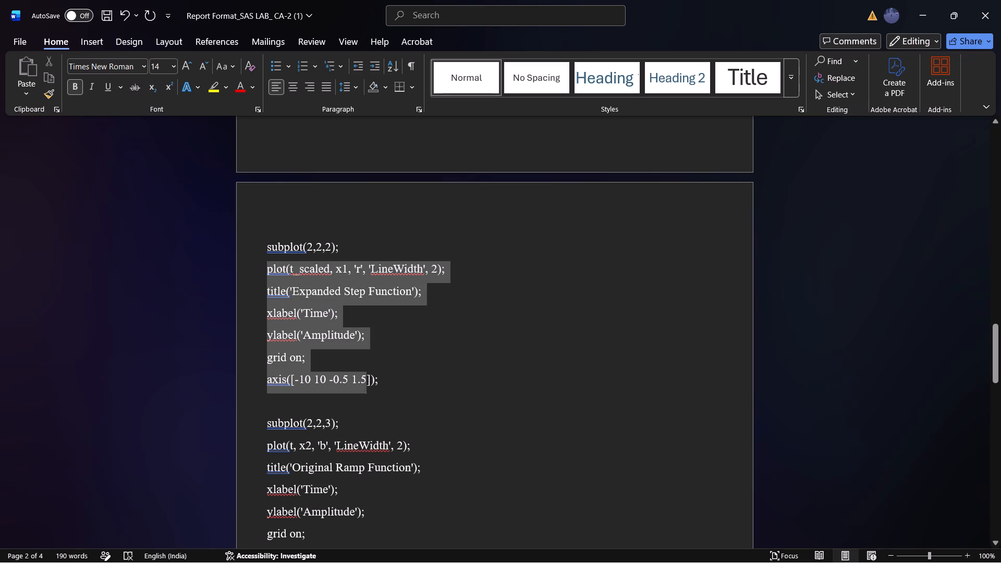
left_click_drag(370, 374, 397, 391)
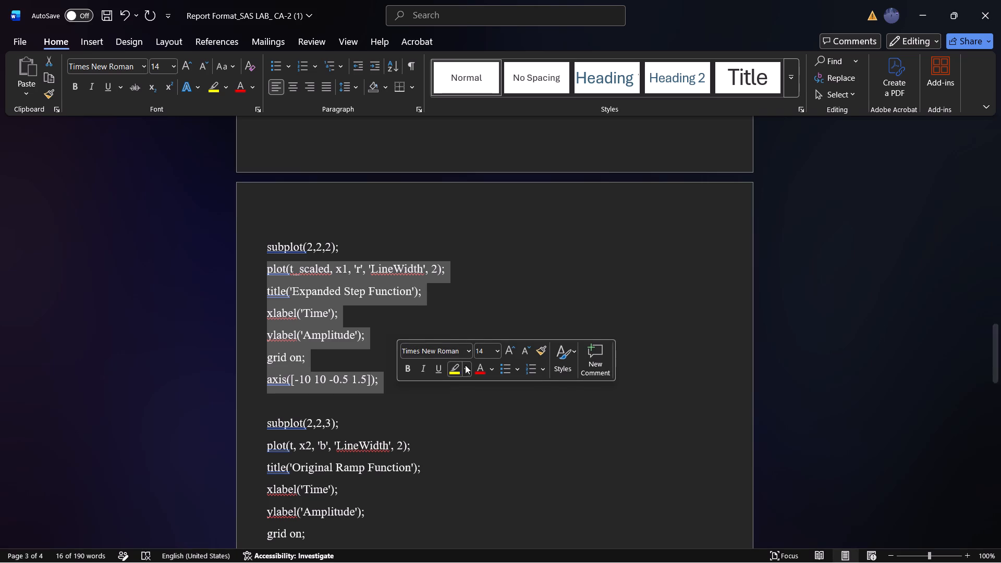
left_click(403, 373)
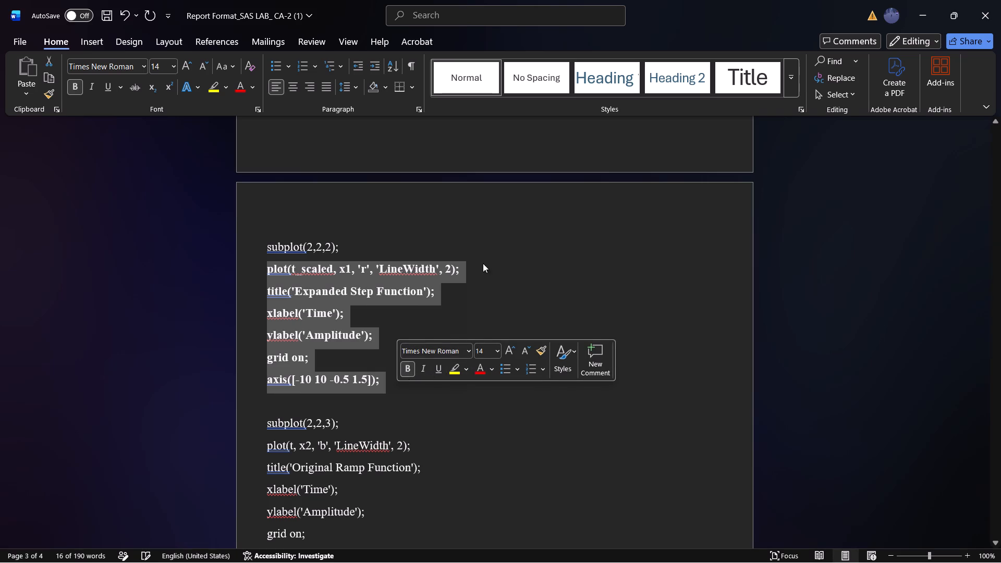
left_click(443, 365)
left_click(495, 314)
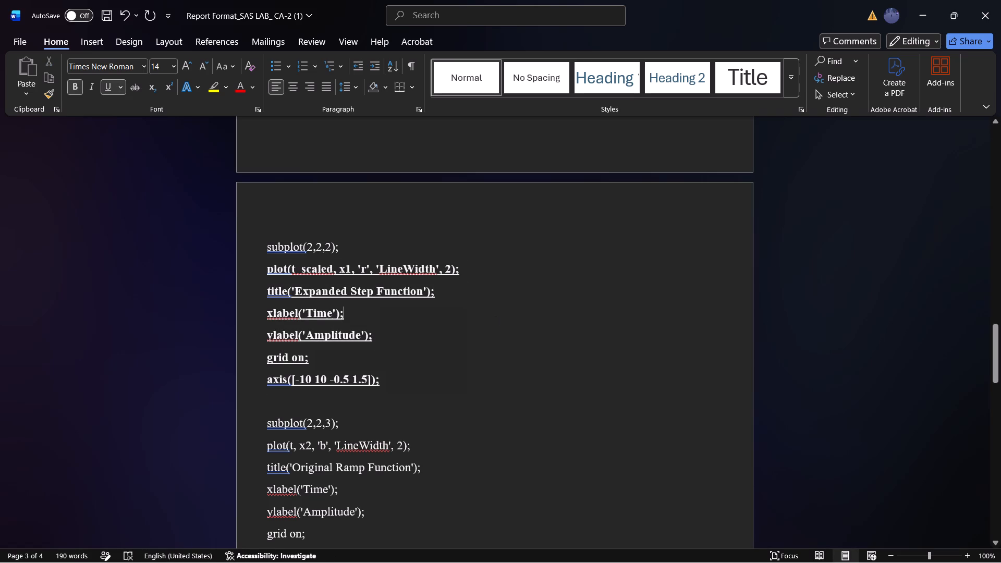
left_click_drag(995, 345, 996, 308)
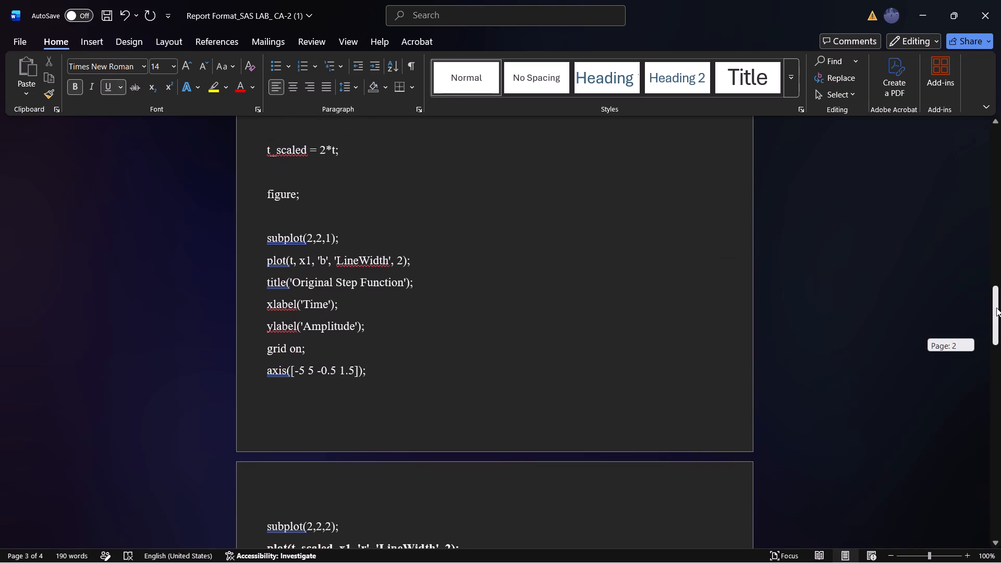
Make the subplot(2,2,4) code block on page 3, from subplot(2,2,4); through grid on;, bold and underlined.
left_click_drag(996, 308, 1000, 369)
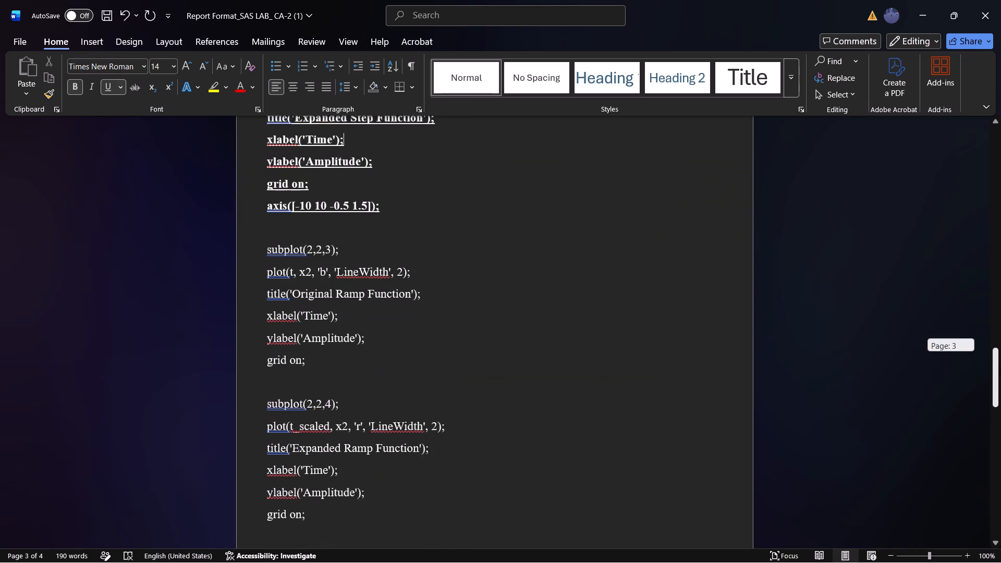
left_click_drag(1000, 369, 1000, 387)
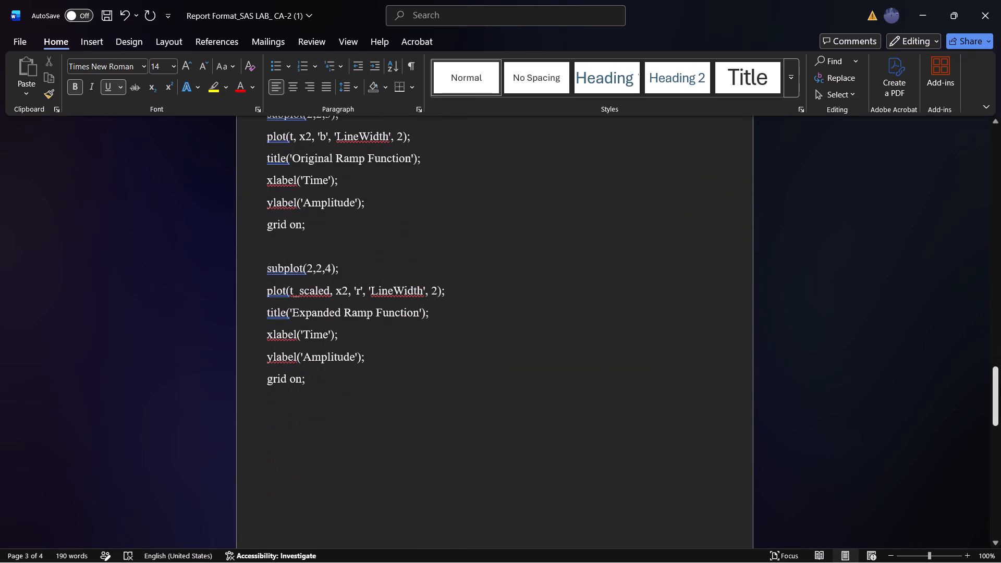
left_click(264, 267)
left_click_drag(264, 267, 339, 378)
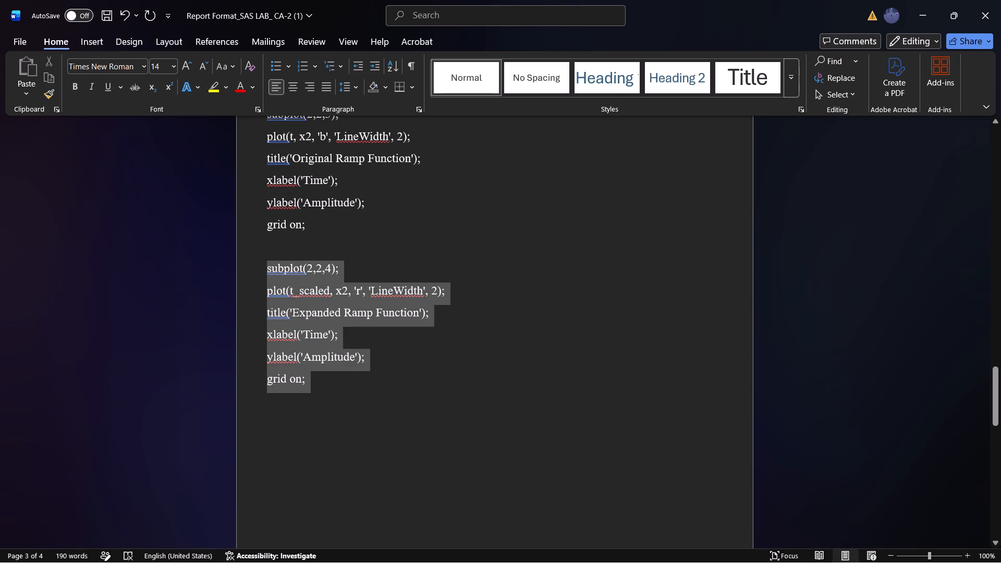
left_click_drag(339, 378, 342, 387)
left_click(349, 367)
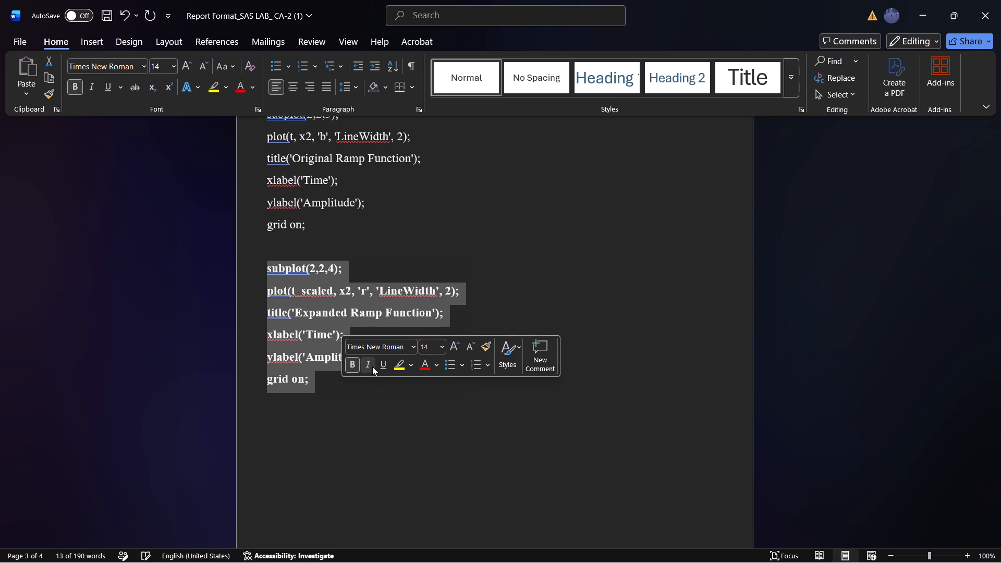
left_click(384, 369)
left_click(398, 400)
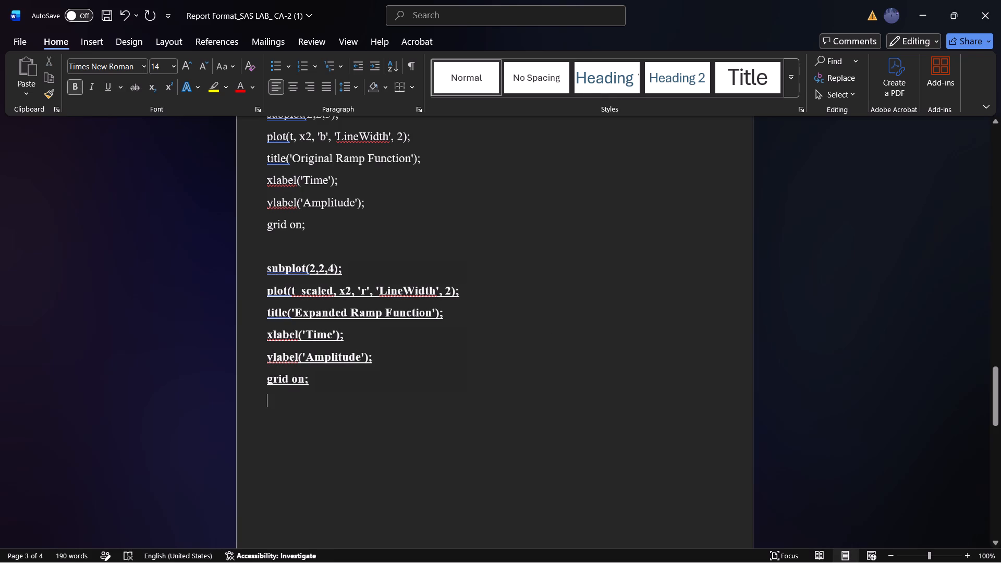
Review the formatting of the whole report, from the Curve / Figure section back through the program code to the cover page.
left_click_drag(1000, 391, 1000, 447)
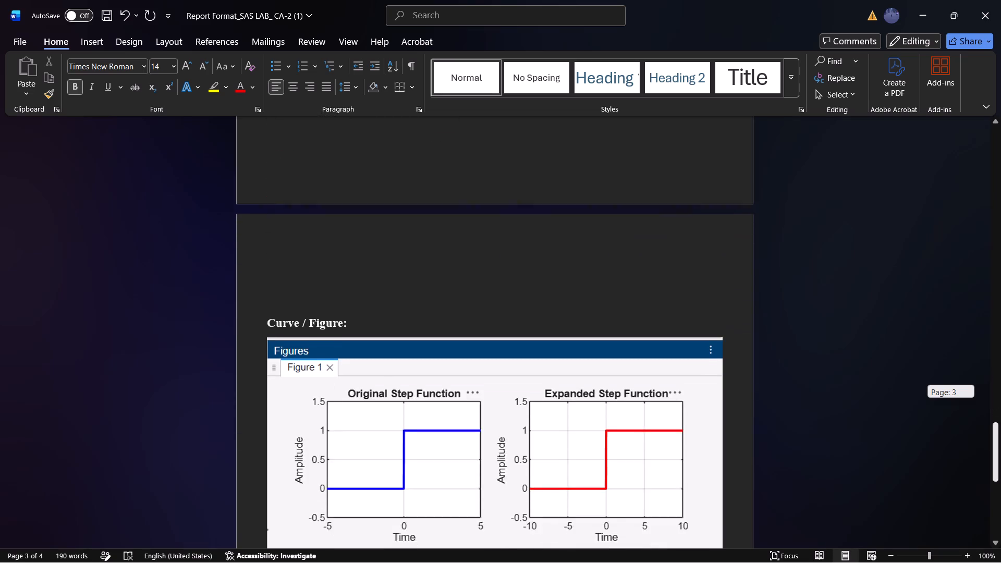
left_click_drag(1000, 447, 985, 374)
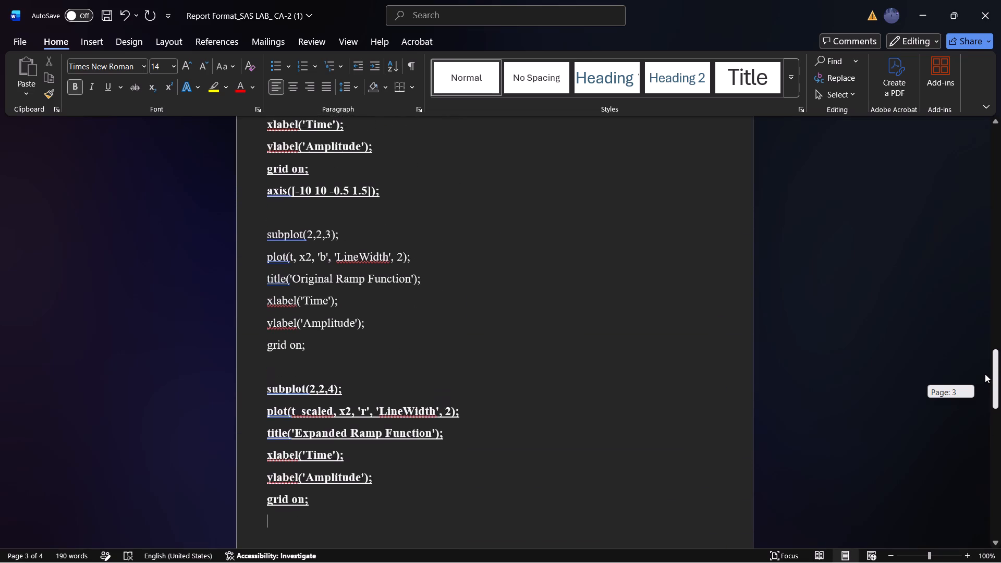
left_click_drag(985, 374, 986, 280)
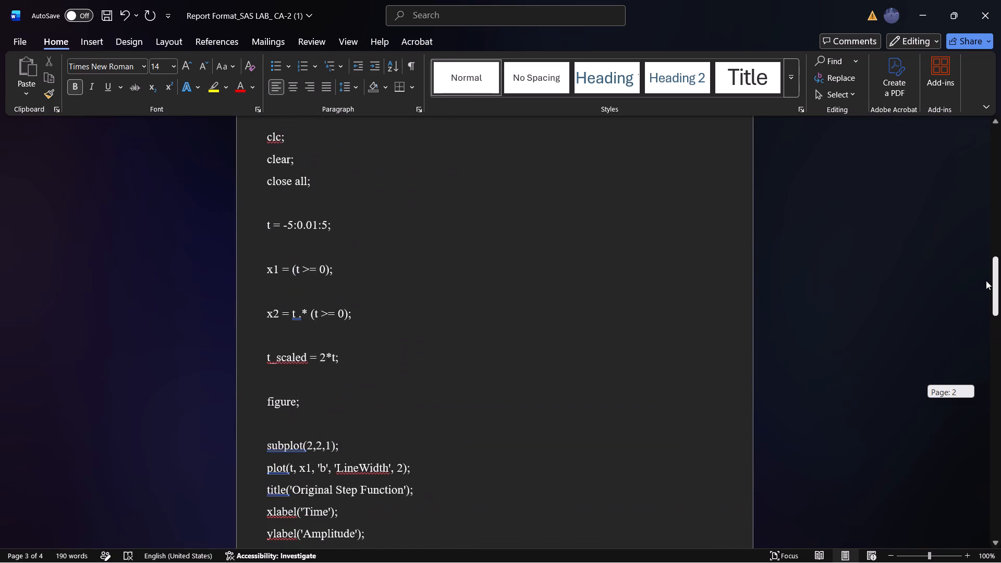
left_click_drag(986, 280, 986, 243)
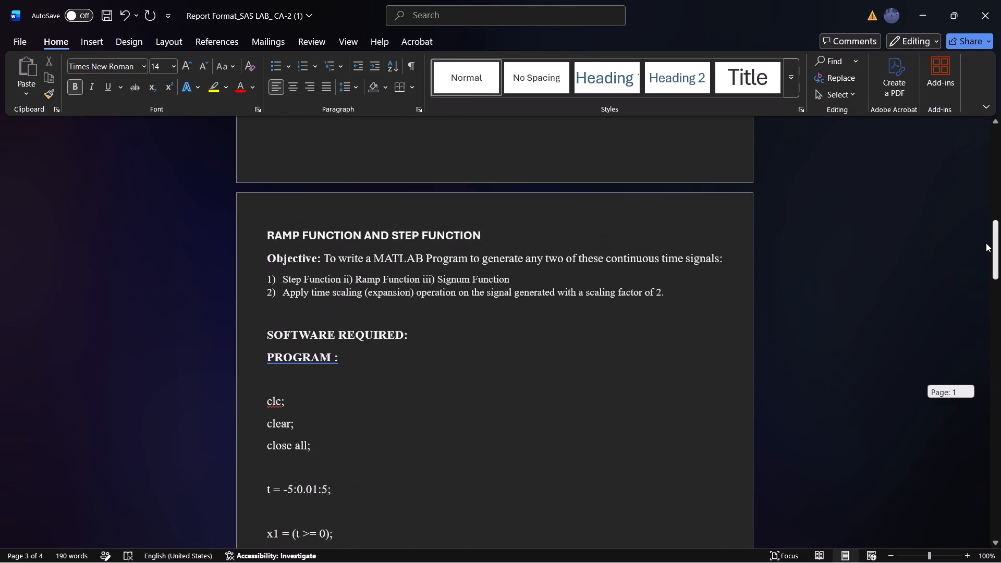
left_click_drag(986, 243, 984, 235)
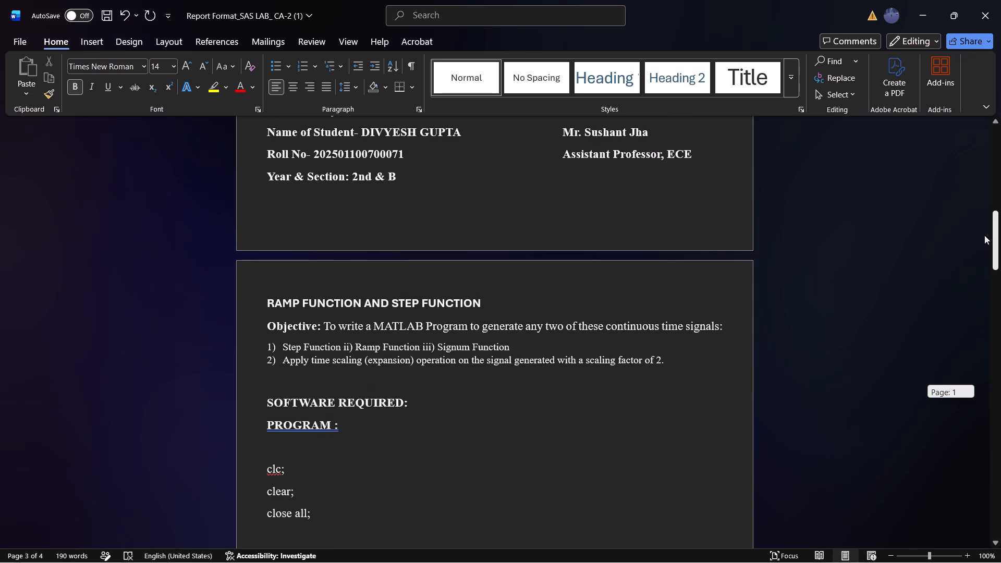
left_click_drag(984, 235, 985, 208)
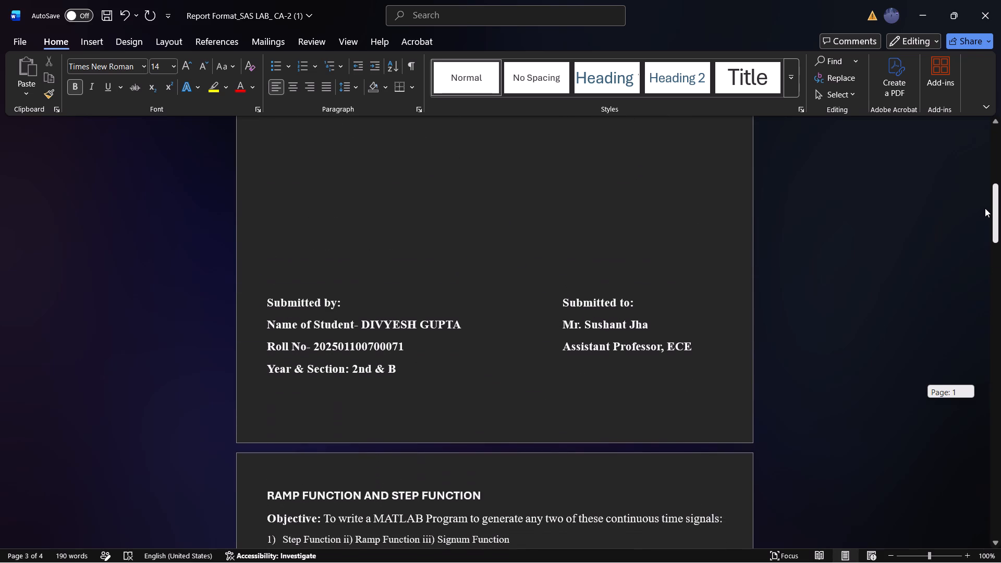
left_click_drag(985, 208, 998, 463)
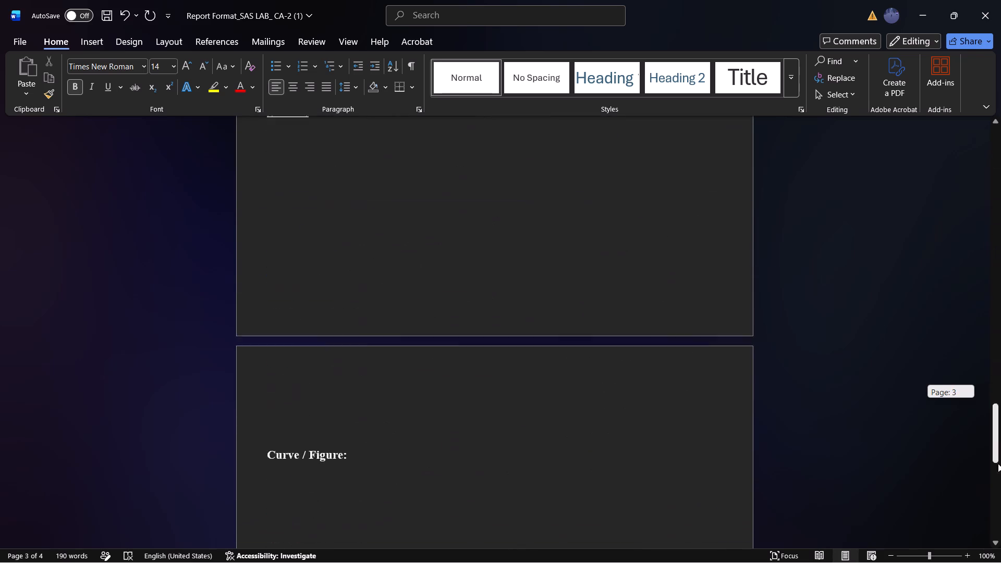
left_click_drag(998, 463, 969, 302)
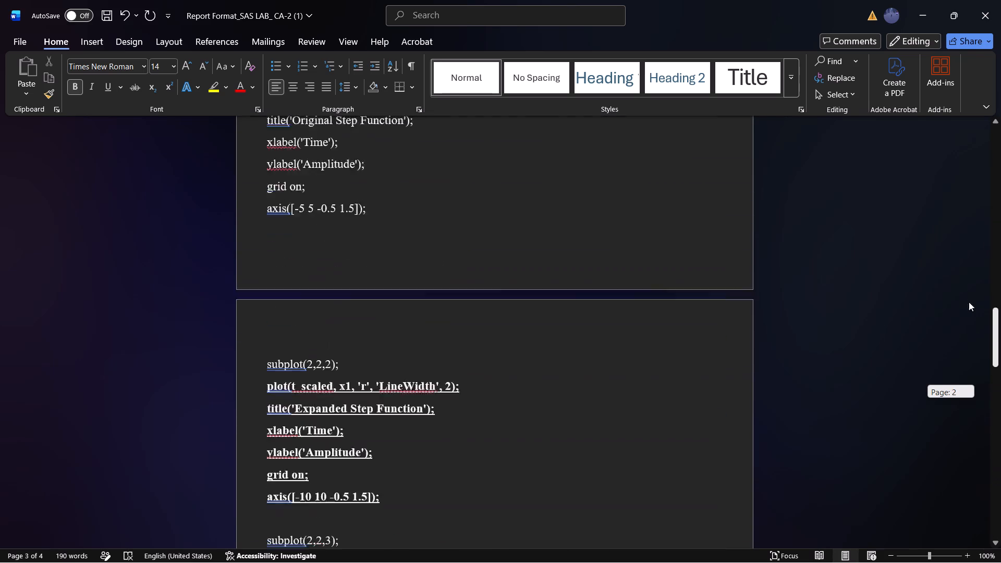
left_click_drag(969, 302, 974, 0)
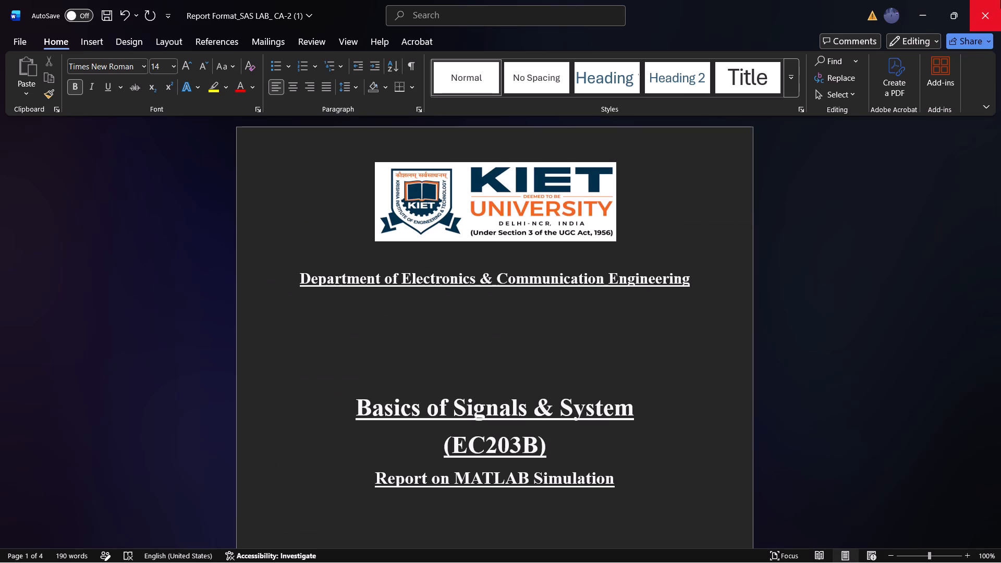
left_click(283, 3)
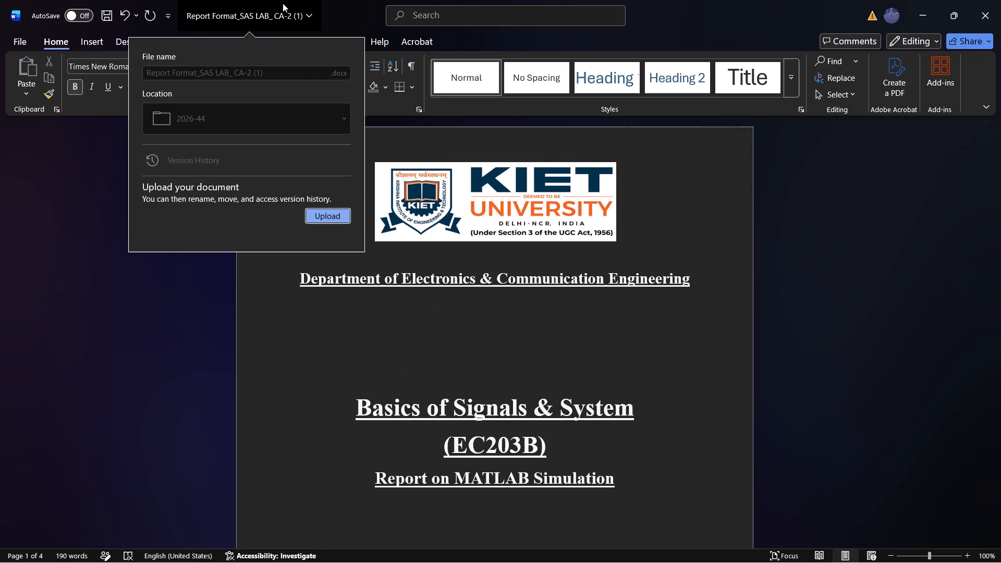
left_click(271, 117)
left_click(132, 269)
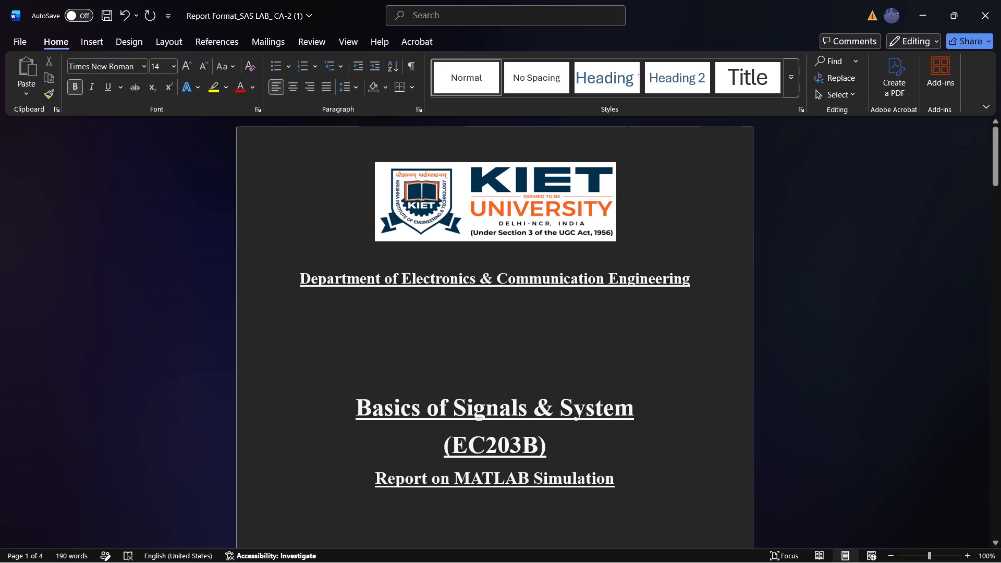
Close the report and save its changes in the current 2026-44 folder.
left_click(1000, 0)
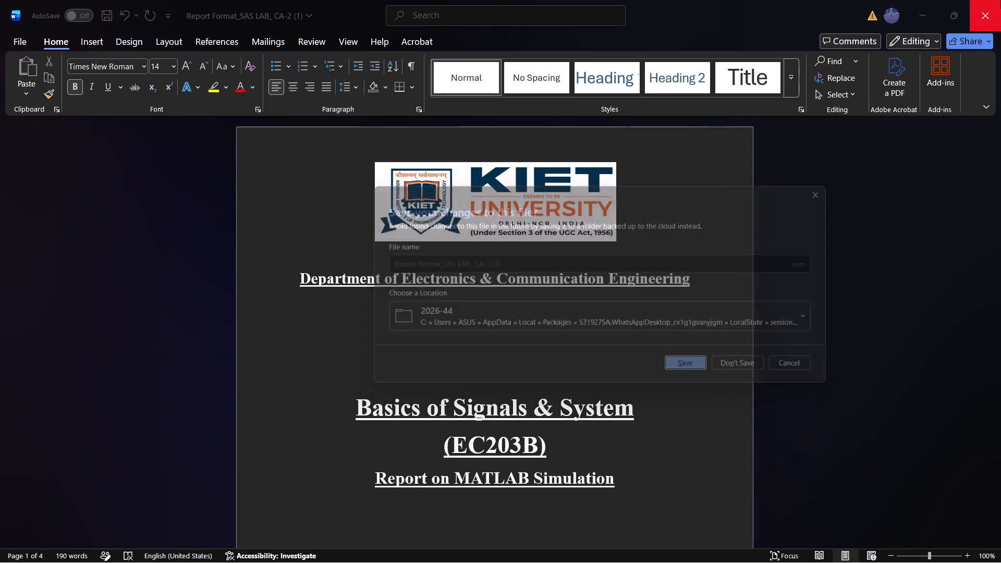
left_click(731, 319)
left_click(825, 353)
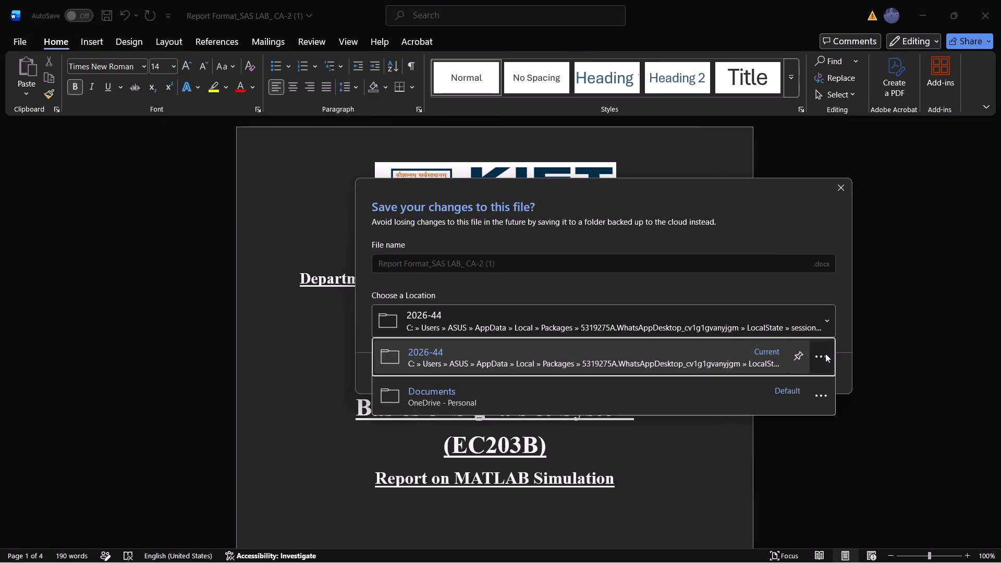
left_click(829, 353)
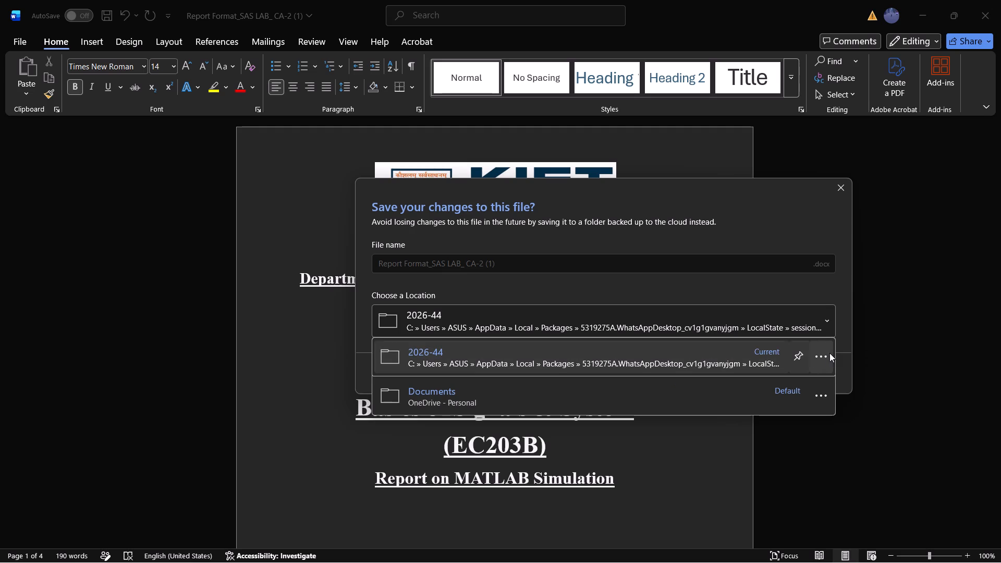
left_click(864, 326)
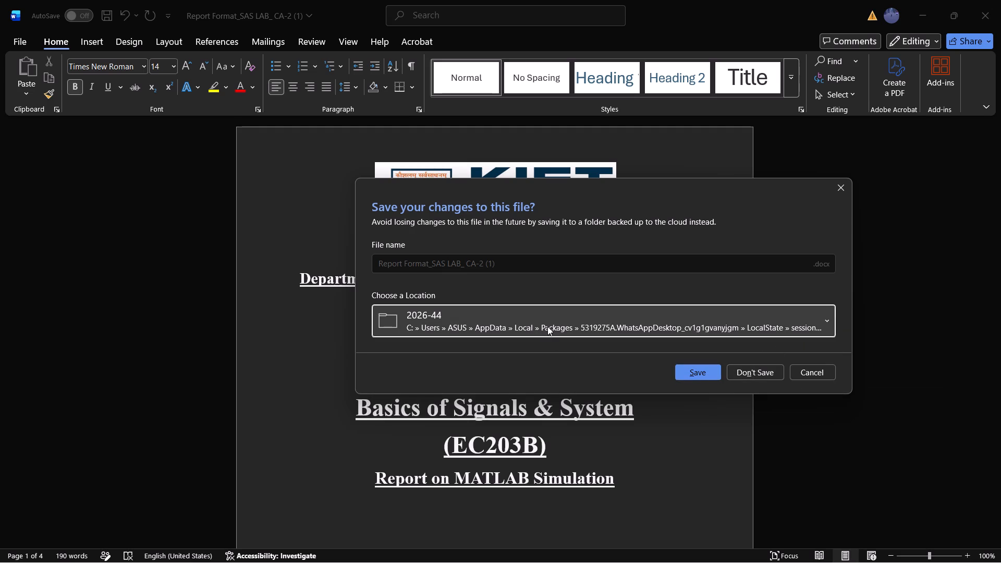
left_click(482, 335)
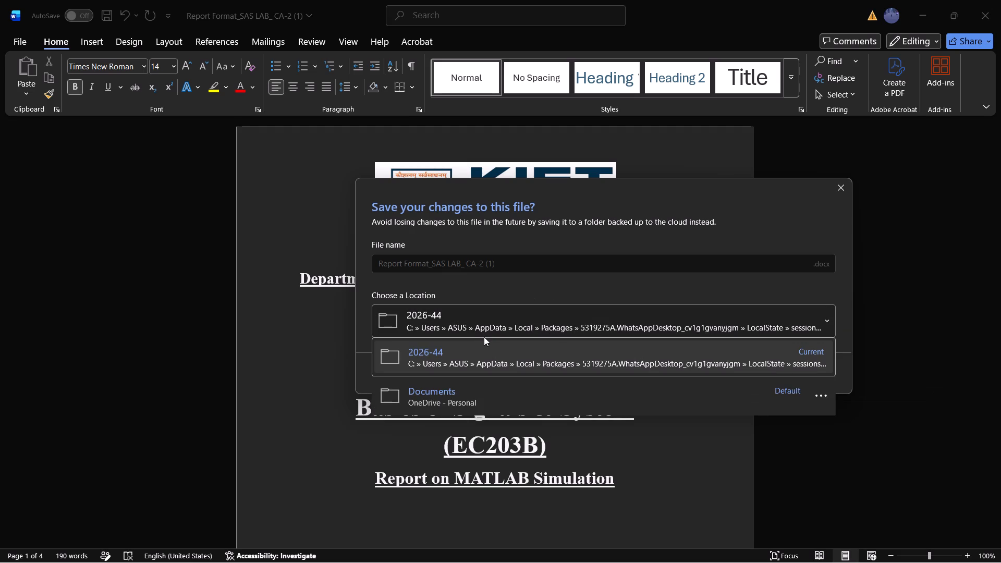
left_click(489, 358)
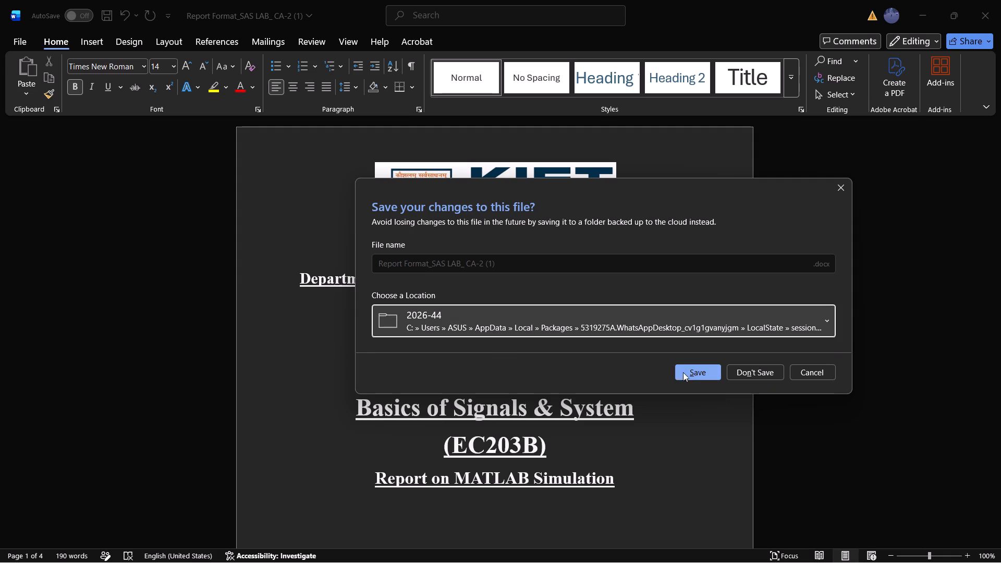
left_click(700, 381)
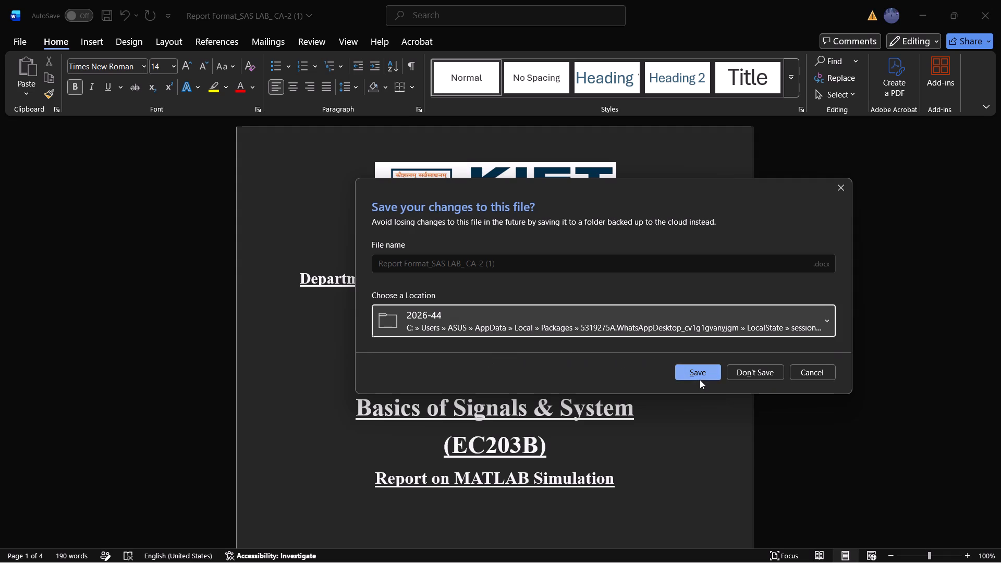
left_click(700, 380)
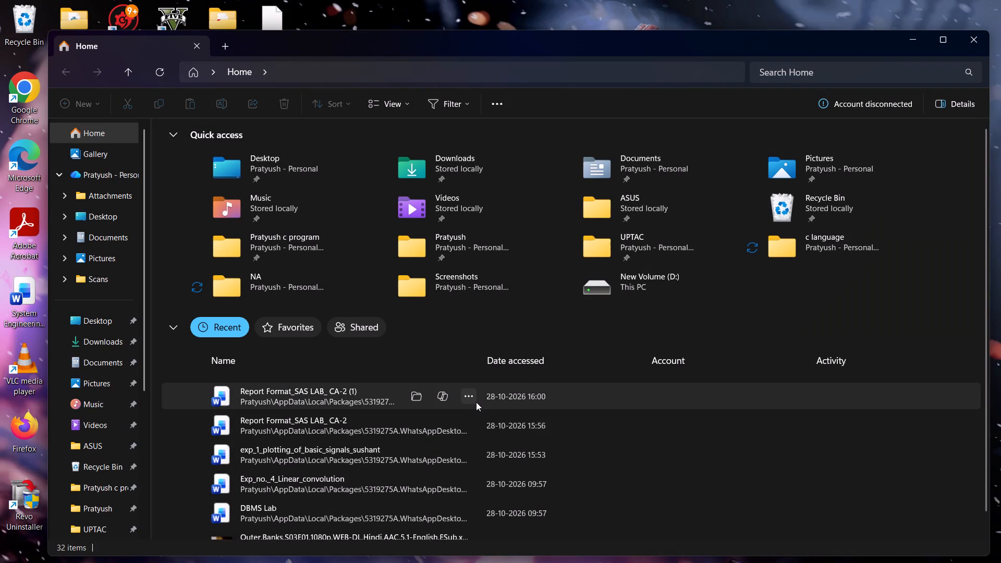
Copy the recent file Report Format_SAS LAB_ CA-2 (1) in File Explorer and minimize the window.
left_click(476, 402)
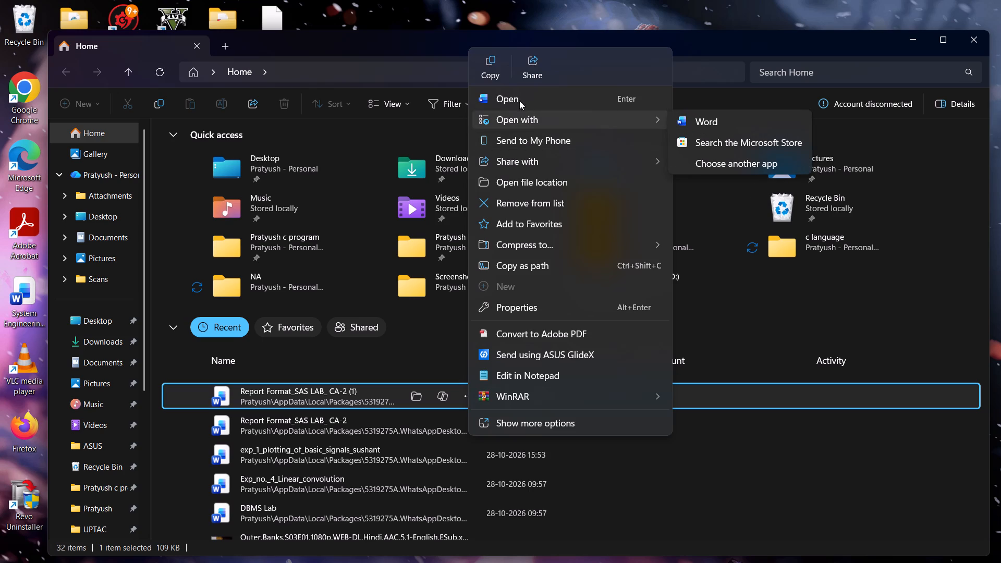
left_click(498, 70)
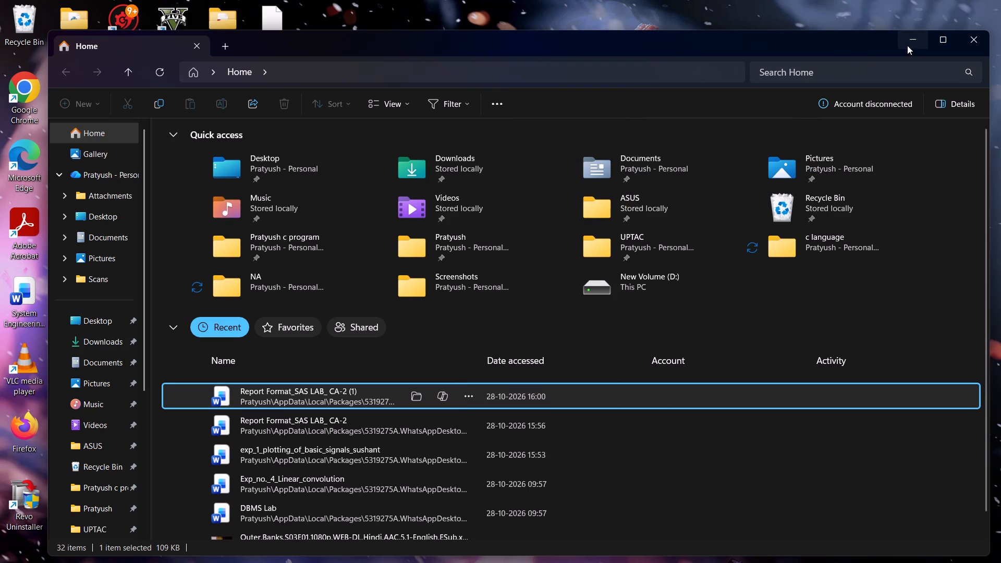
left_click(907, 45)
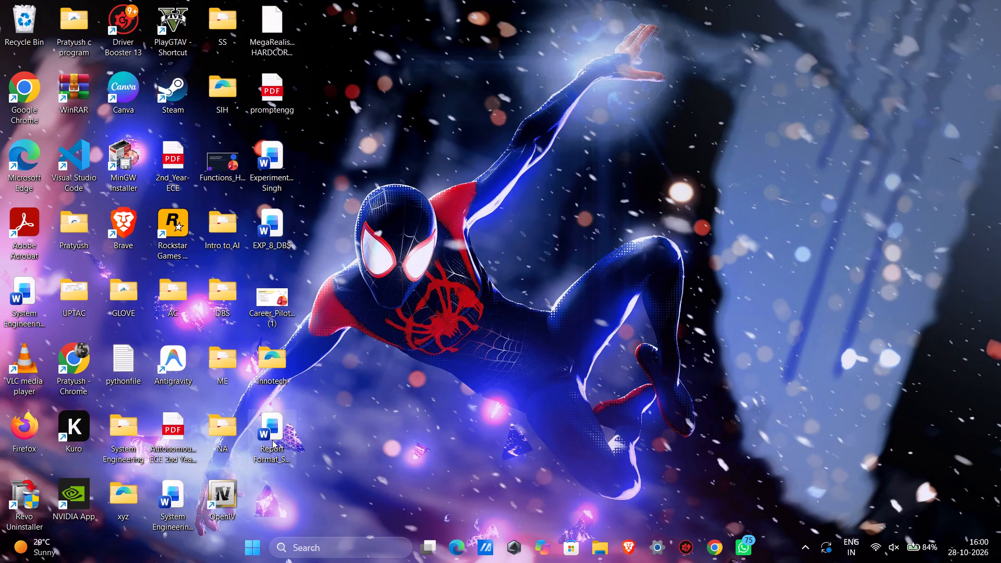
Delete the existing Report Format document from the desktop.
right_click(272, 440)
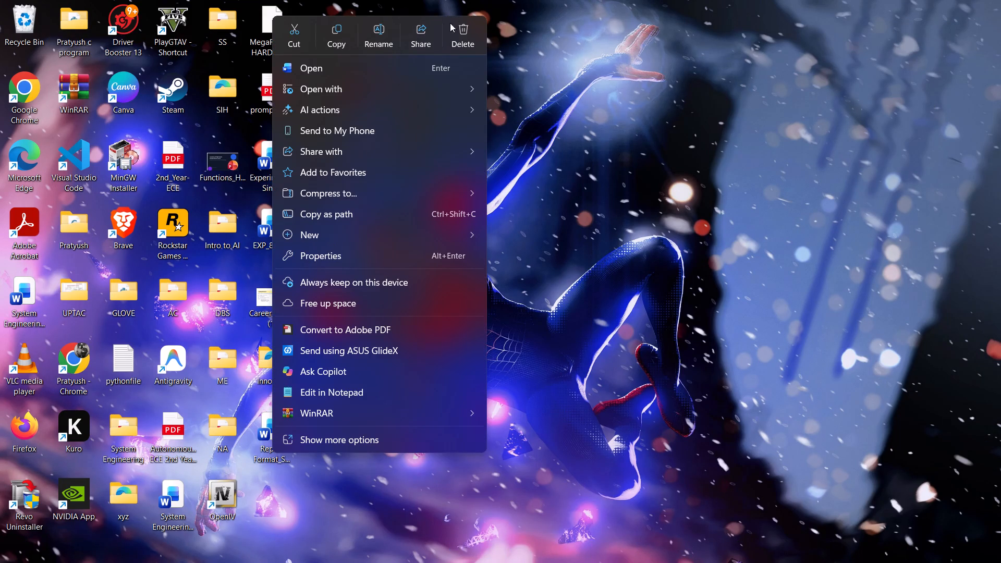
left_click(451, 38)
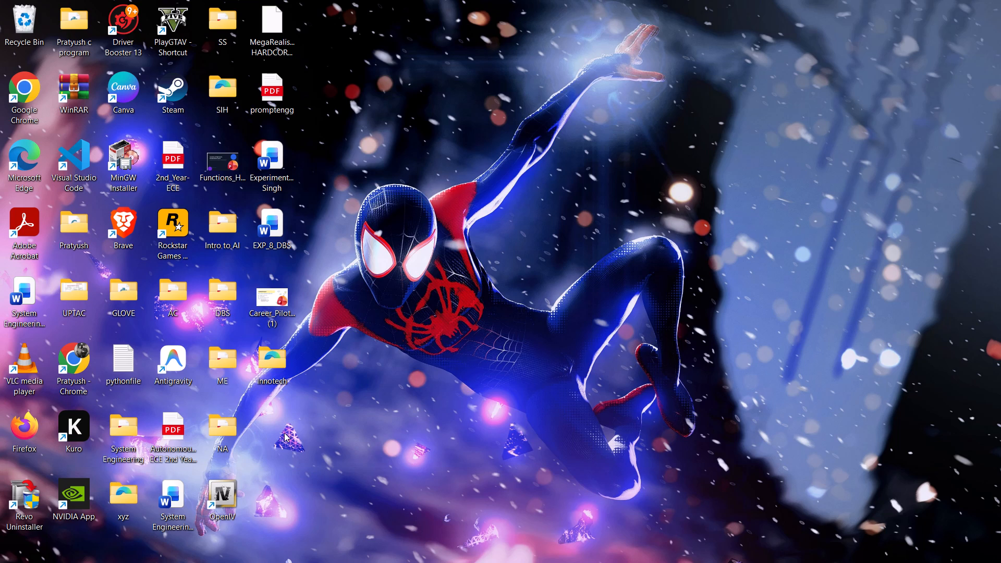
Paste the copied report file onto the desktop.
left_click(284, 431)
left_click(291, 437)
right_click(291, 437)
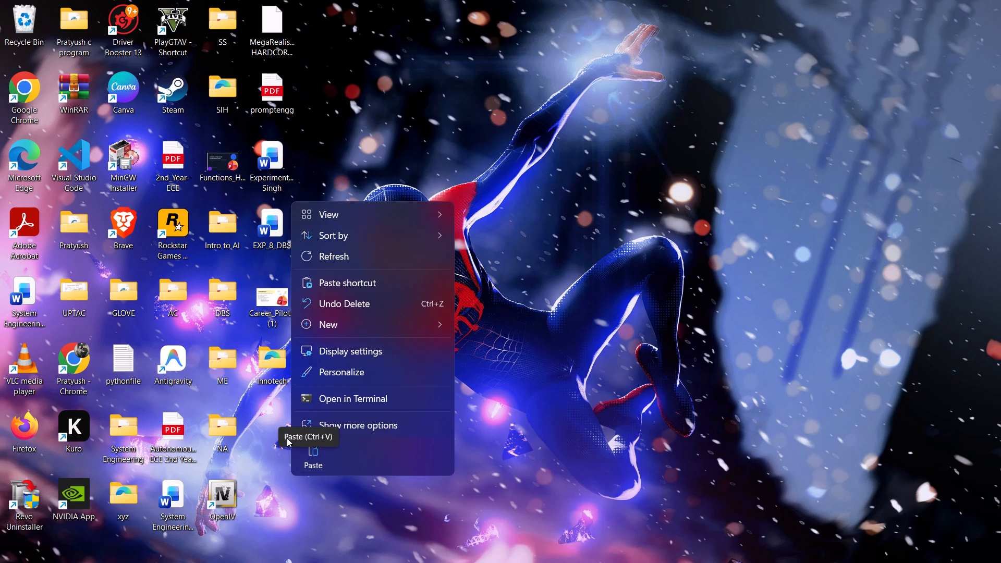
left_click(307, 466)
Open the pasted report from the desktop in Word and check the formatting of its program code pages.
double_click(274, 433)
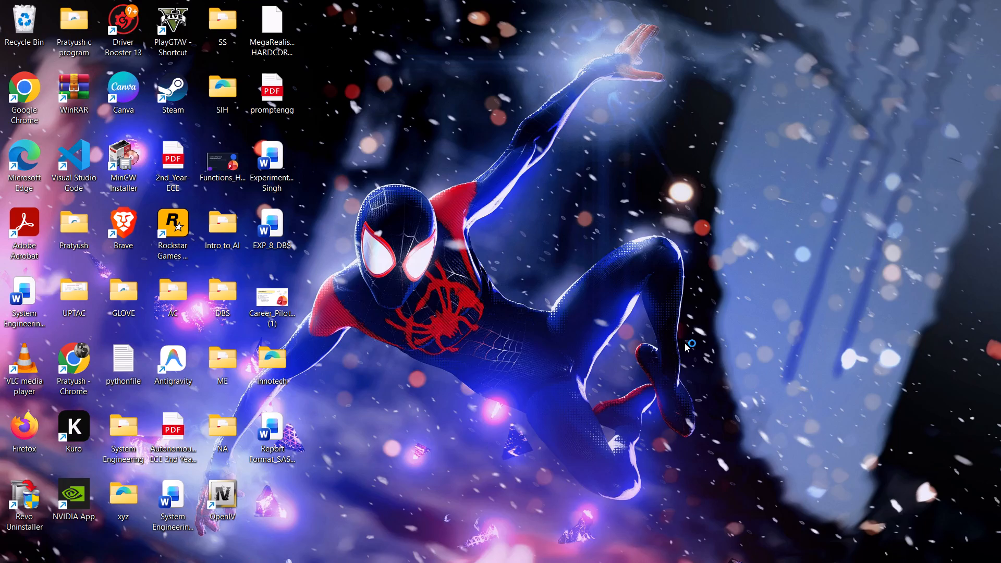
scroll(685, 343, "down", 2)
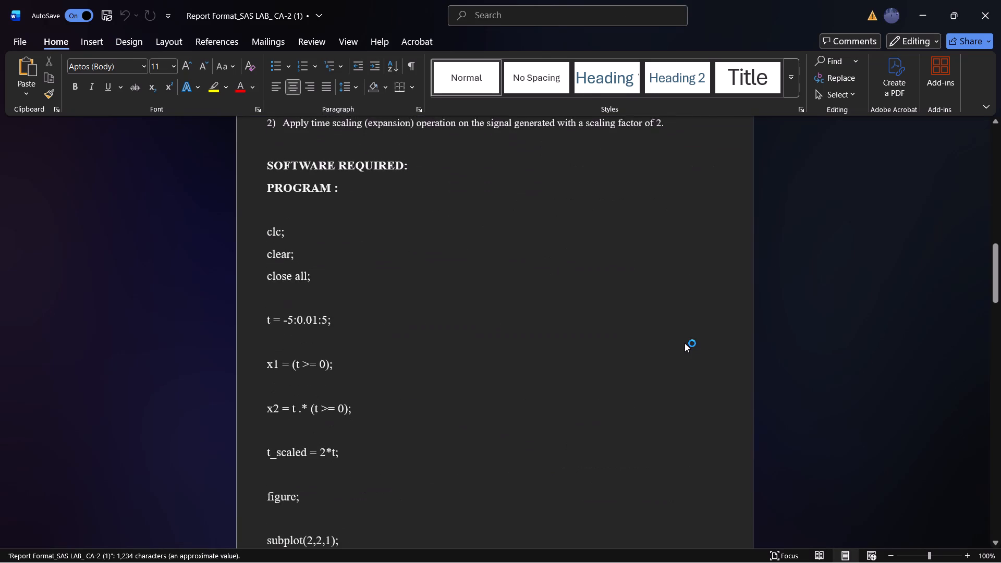
scroll(685, 343, "down", 3)
scroll(685, 343, "up", 1)
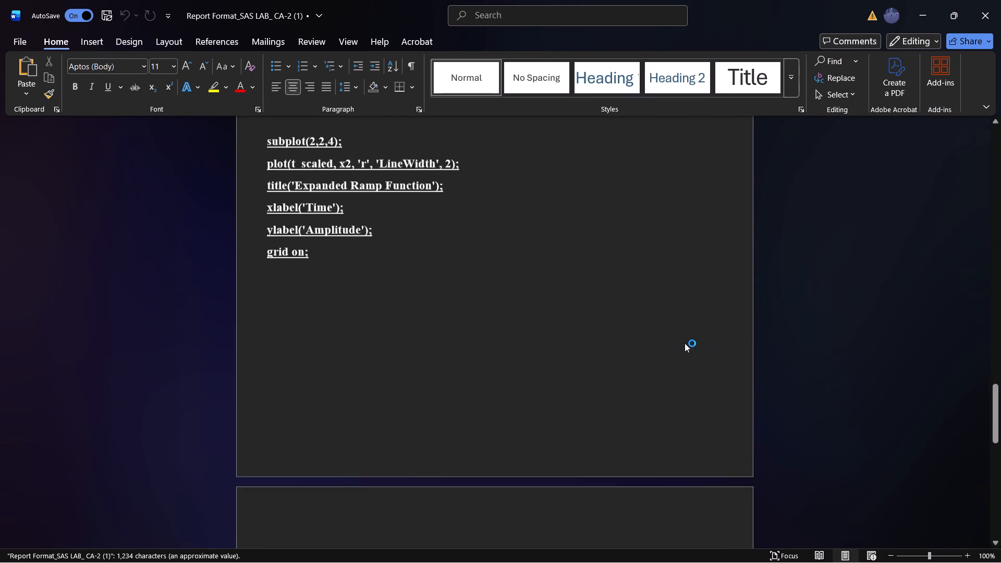
scroll(685, 343, "up", 3)
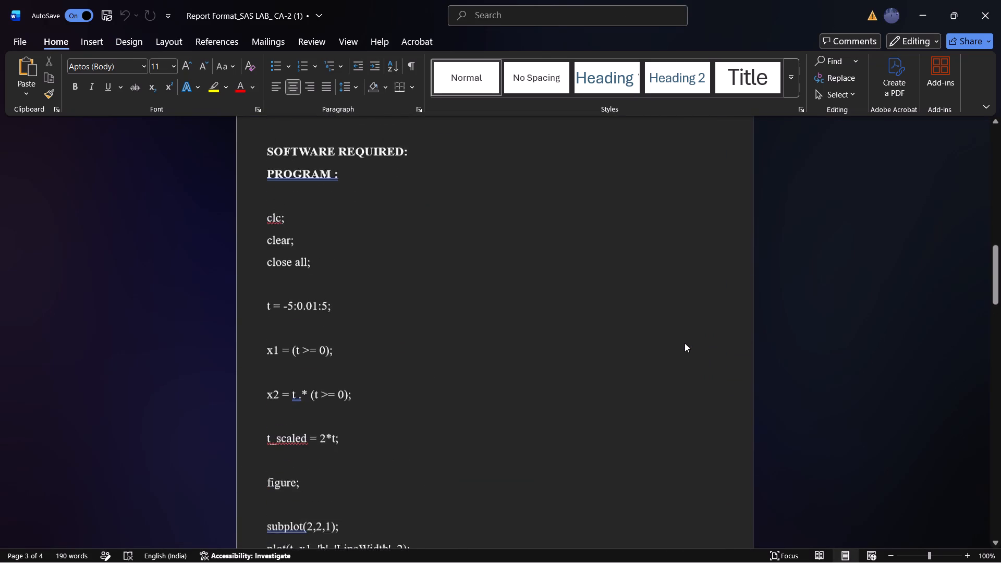
Review the pasted report from the cover page through the program code and figures to the result section, and close it.
scroll(685, 343, "up", 1)
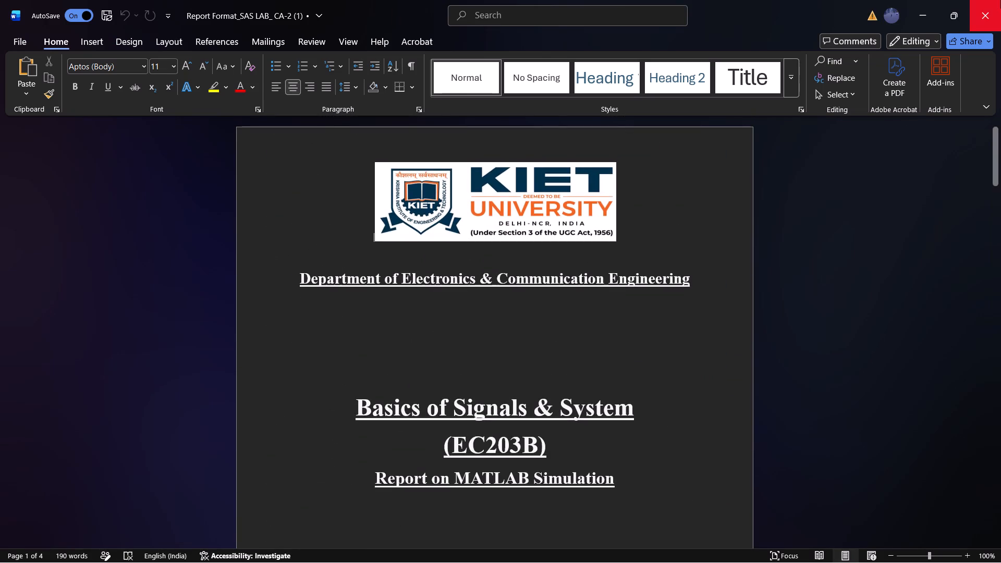
left_click_drag(994, 161, 1000, 221)
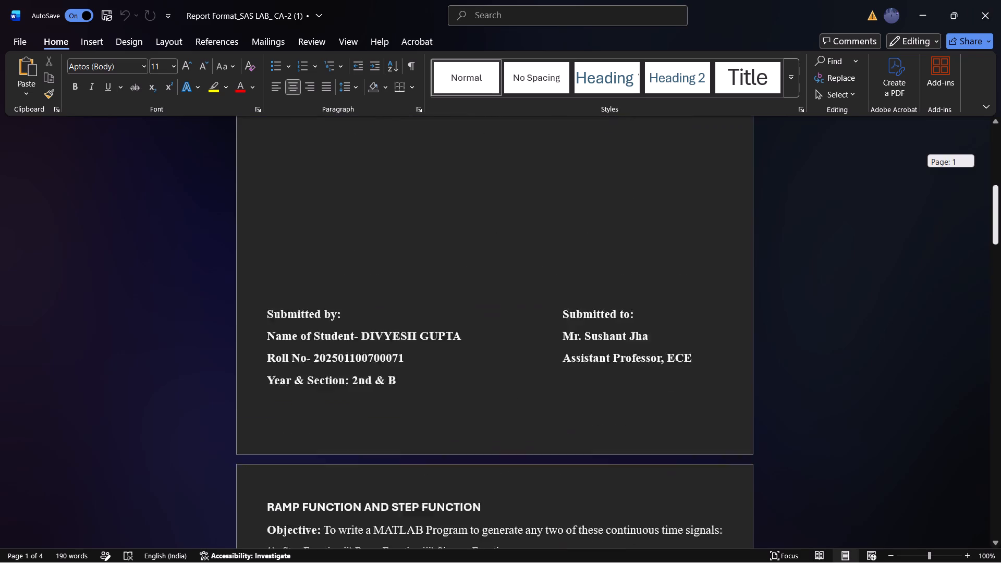
left_click_drag(1000, 221, 997, 523)
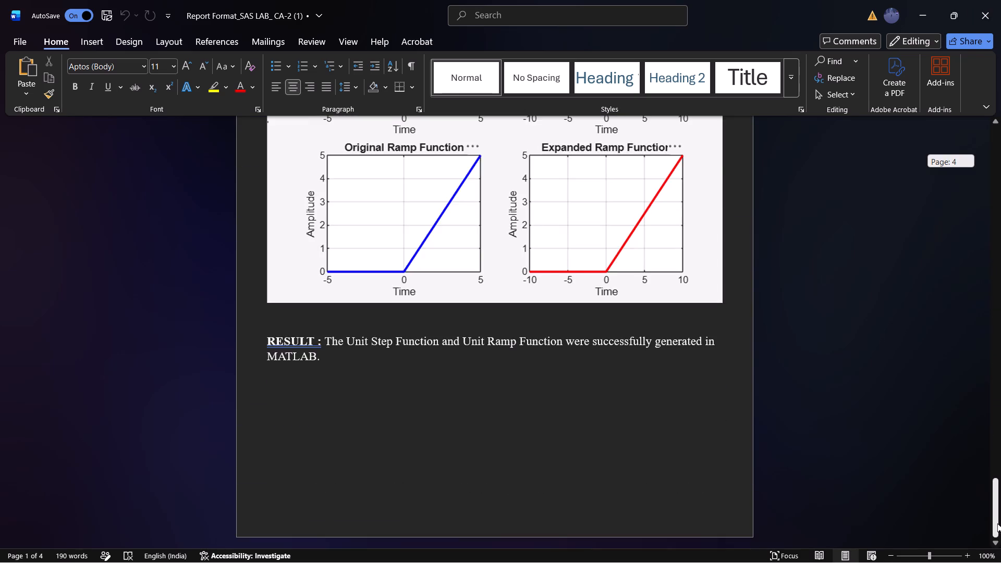
left_click_drag(997, 523, 995, 437)
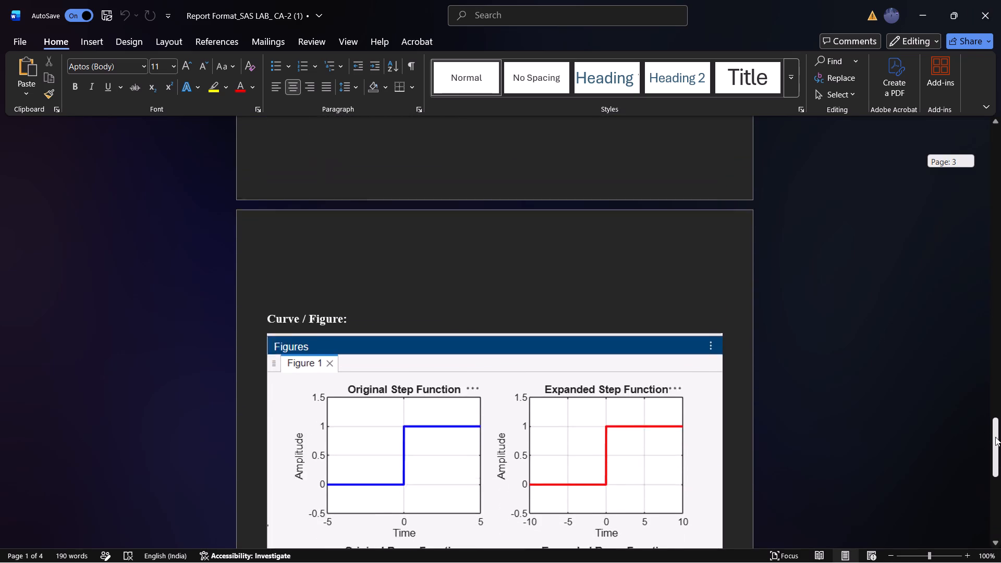
left_click_drag(995, 437, 990, 90)
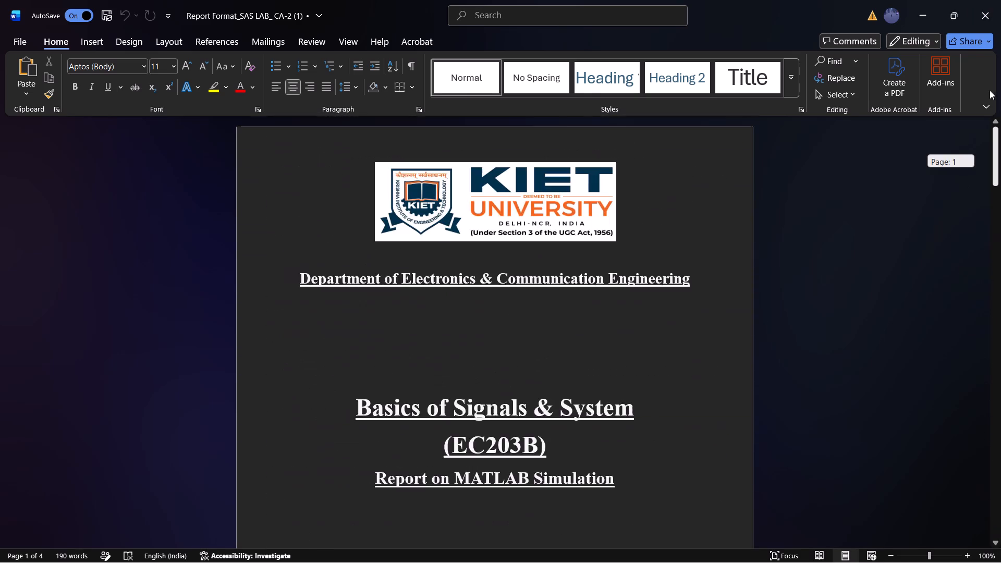
left_click_drag(990, 90, 1000, 213)
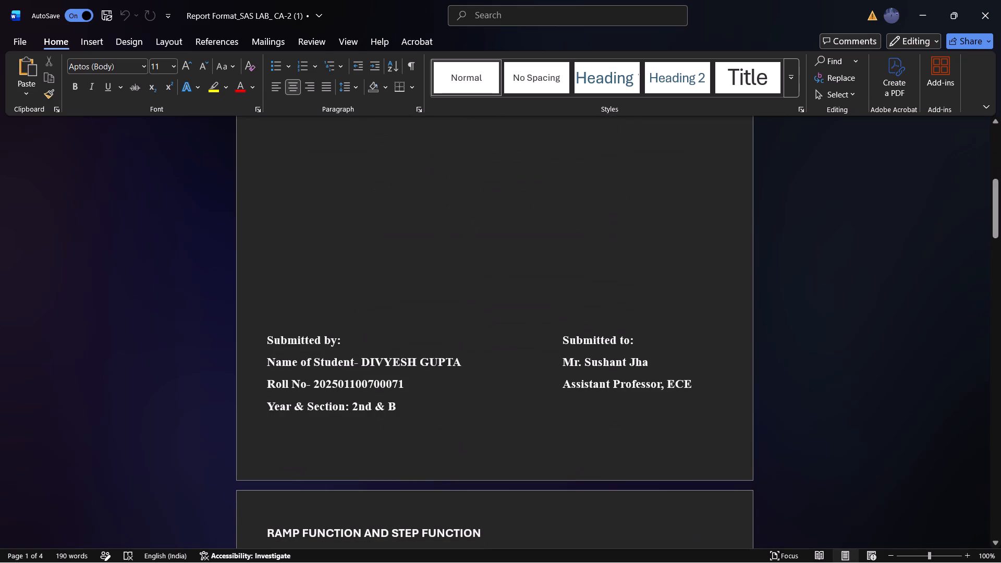
left_click_drag(1000, 231, 1000, 264)
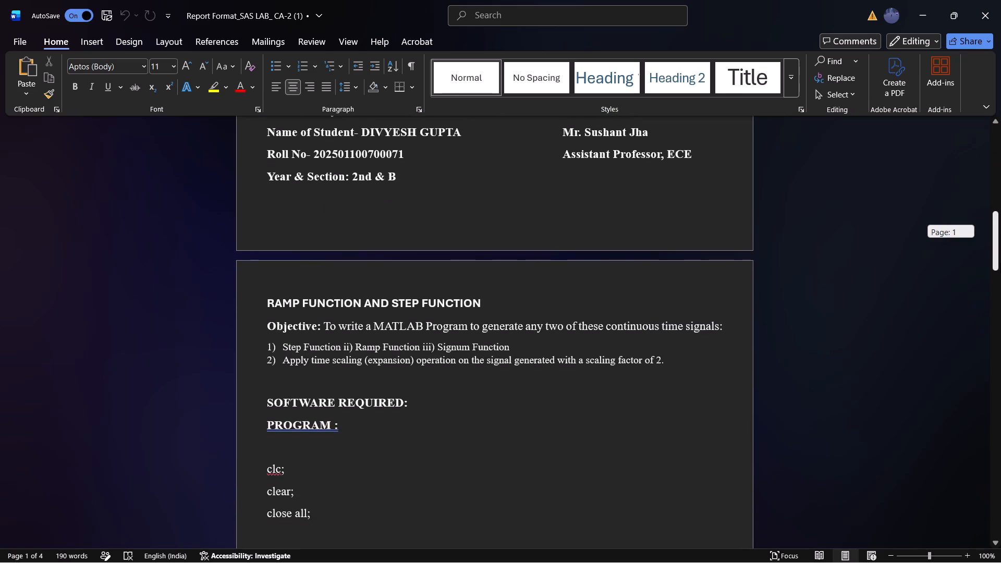
left_click_drag(1000, 264, 1000, 562)
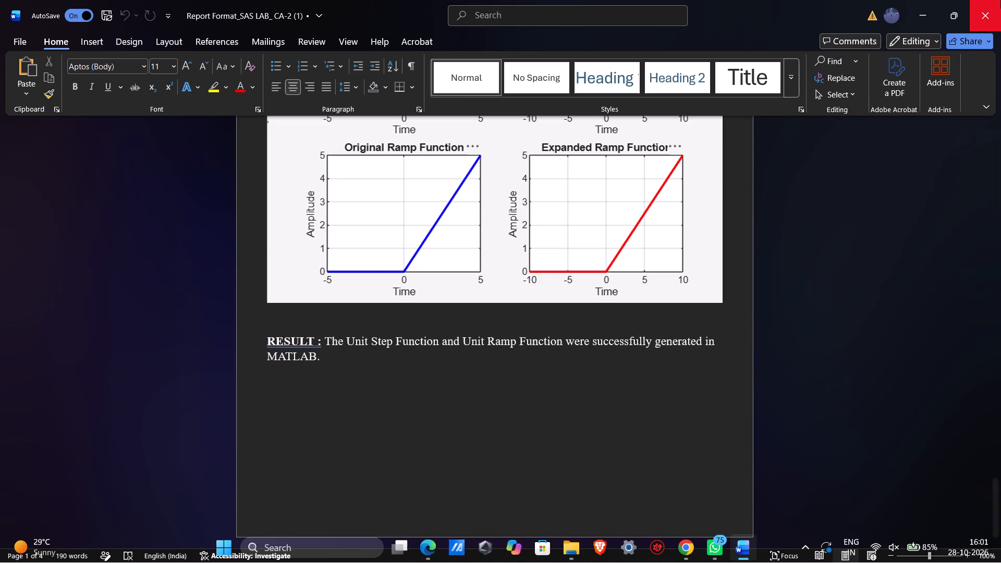
left_click(1000, 0)
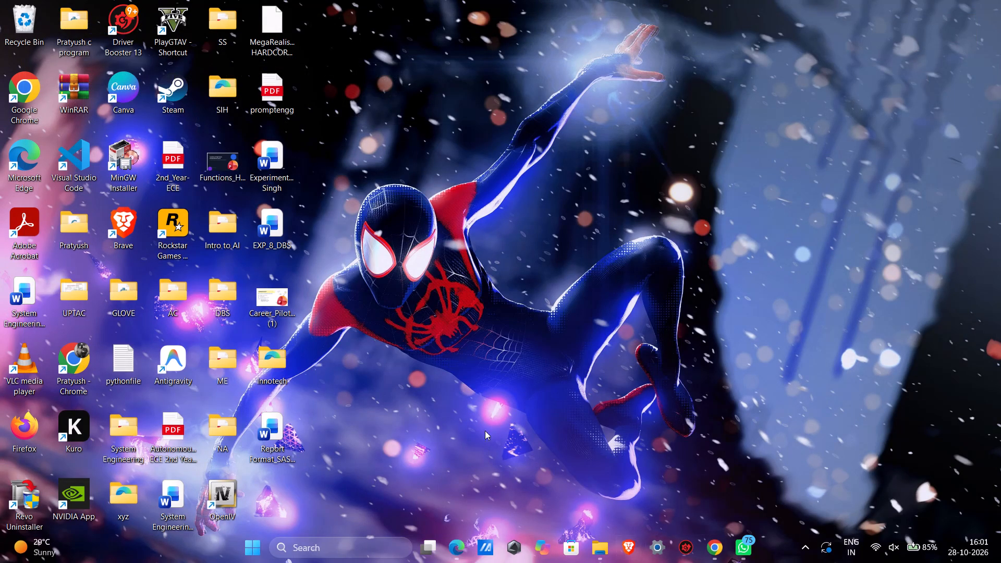
Delete the pasted Report Format_SAS document from the desktop.
right_click(292, 422)
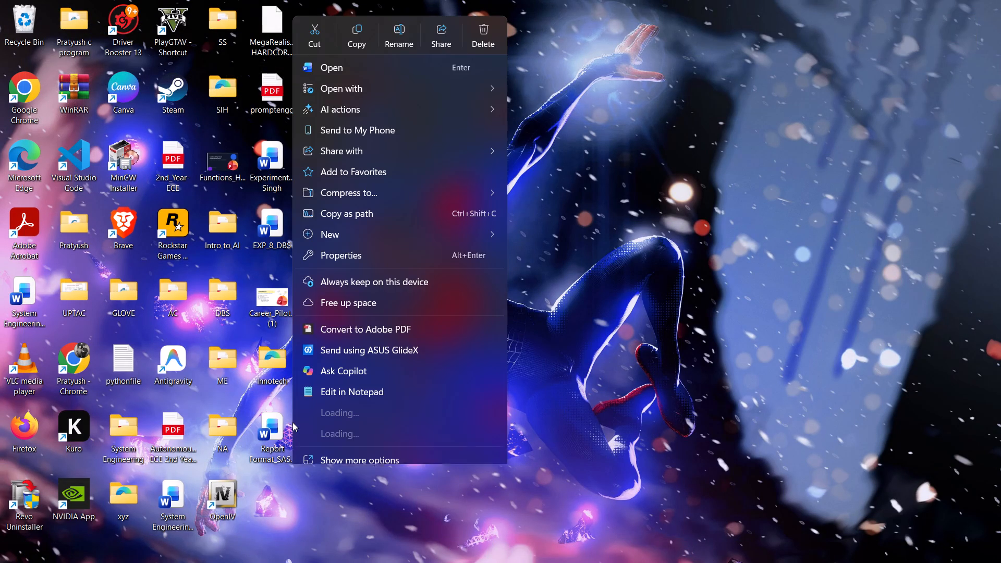
left_click(481, 42)
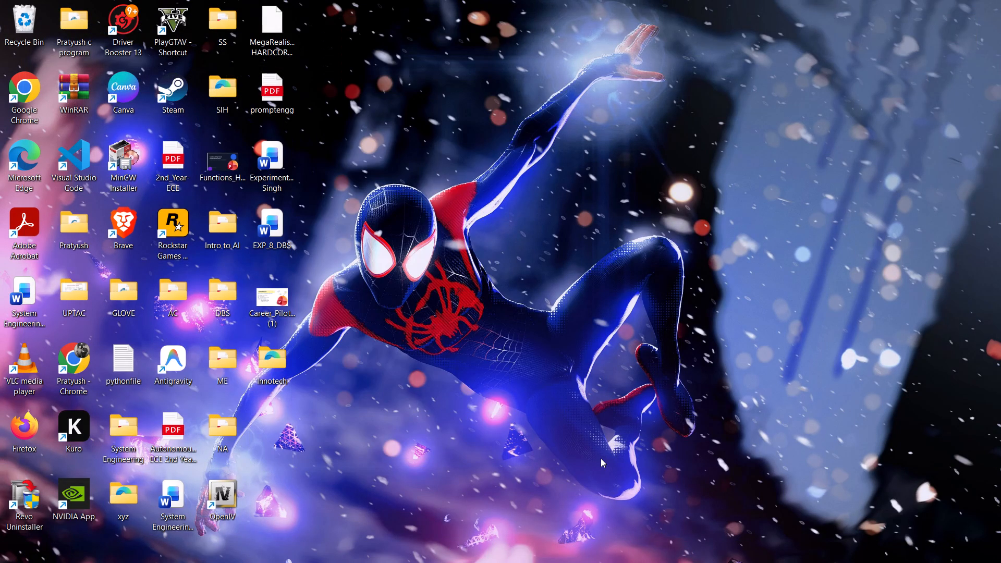
Open the Report Format_SAS LAB_ CA-2 document from the File Explorer window in Word.
left_click(598, 560)
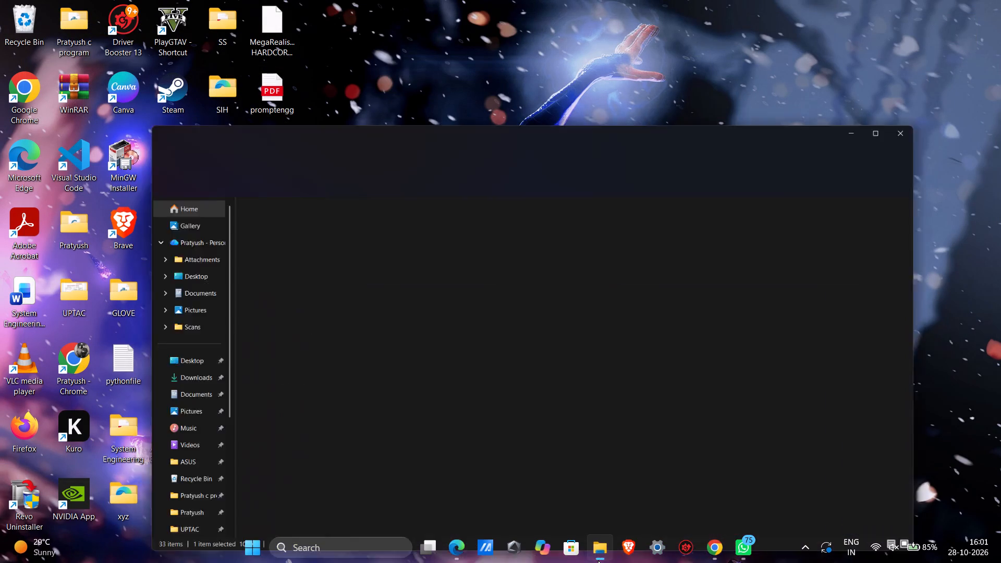
double_click(355, 424)
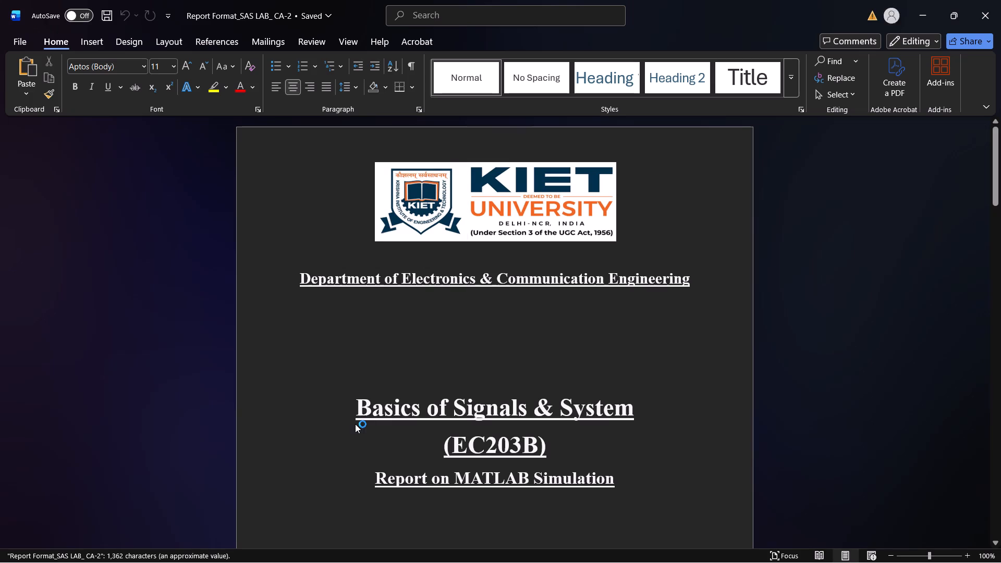
Remove the bold formatting from the whole MATLAB program code, from the clc; line through the closing sgtitle line.
left_click_drag(994, 176, 1000, 210)
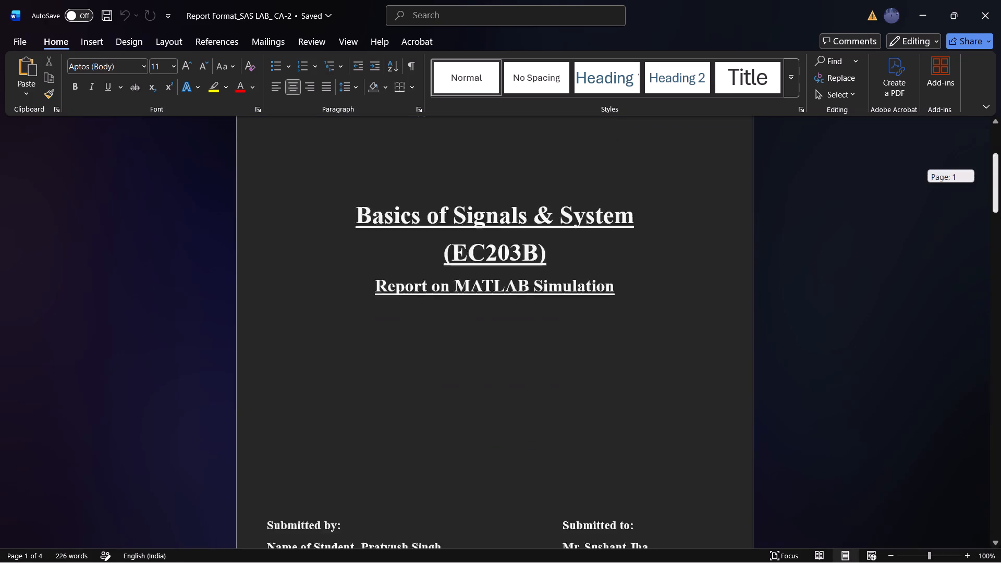
left_click_drag(1000, 210, 983, 247)
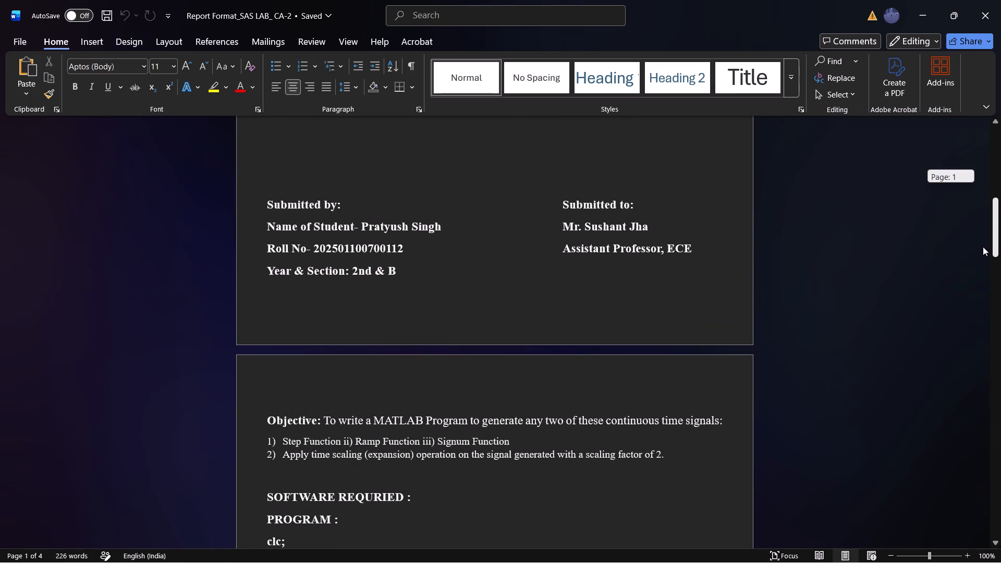
left_click_drag(983, 247, 1000, 411)
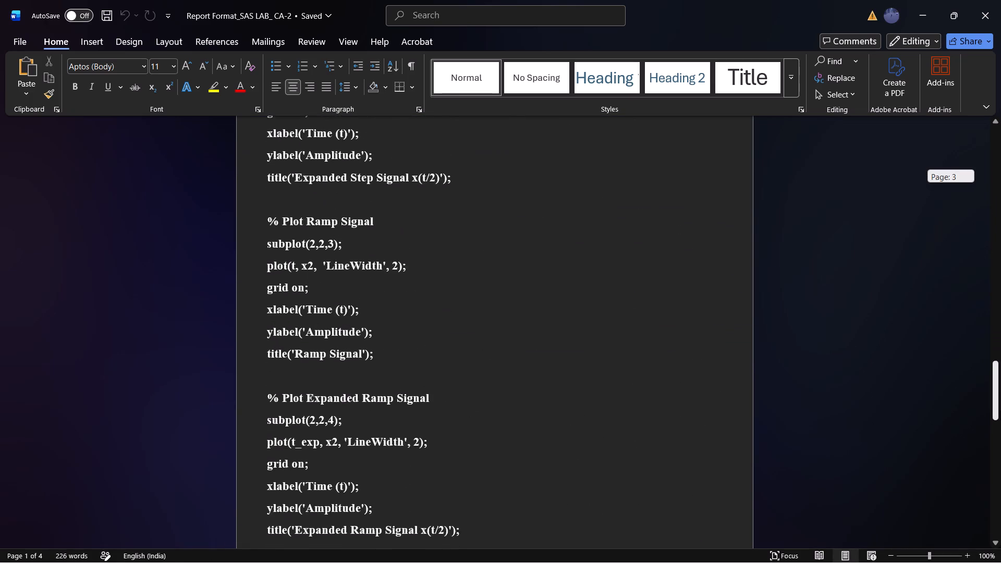
left_click_drag(1000, 411, 1000, 442)
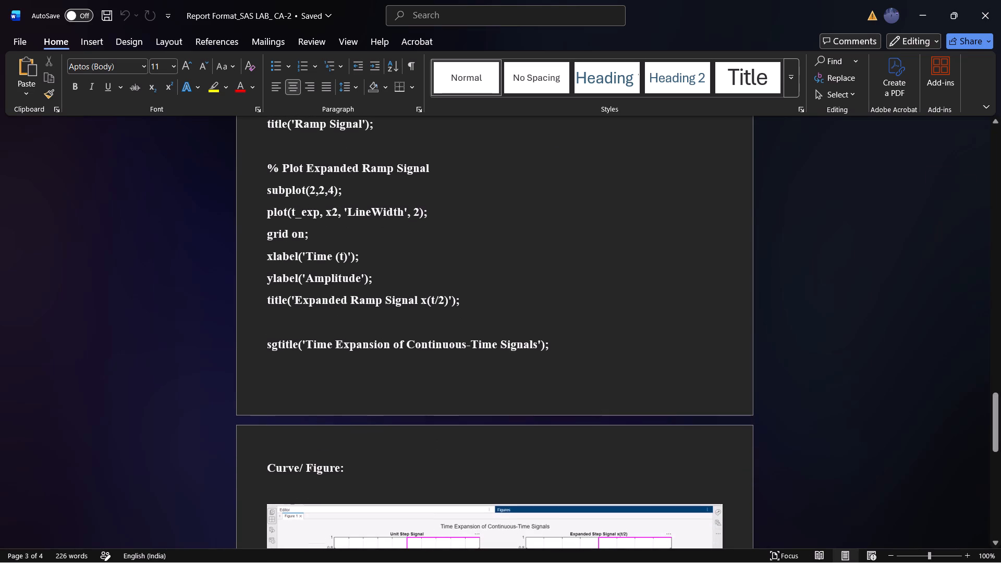
left_click(594, 344)
left_click_drag(594, 344, 277, 255)
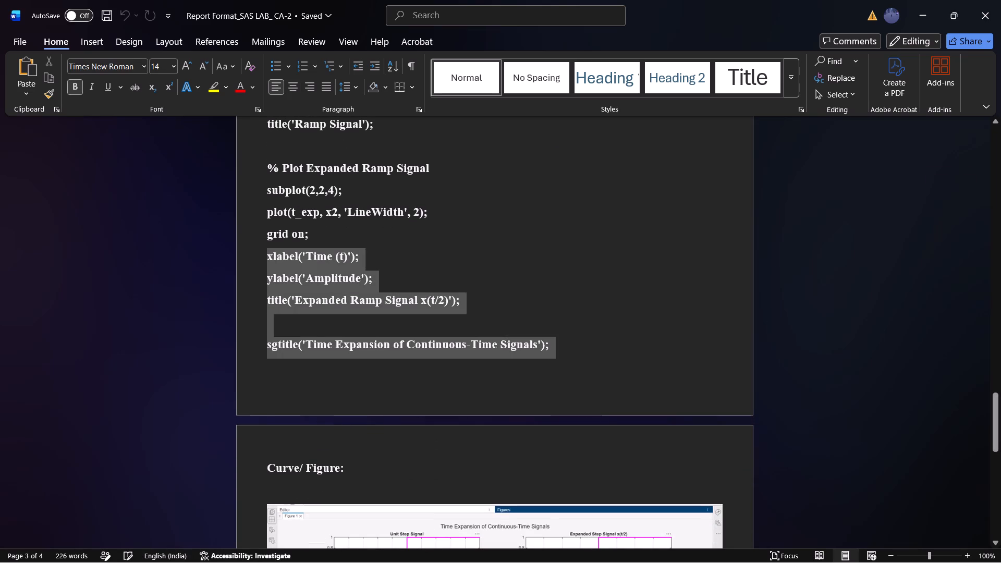
left_click_drag(277, 255, 274, 236)
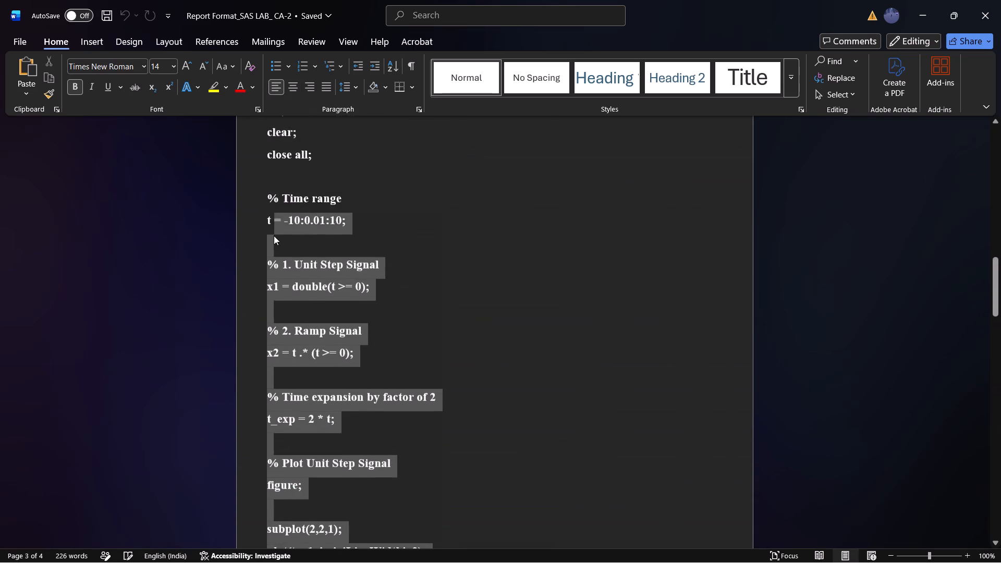
left_click_drag(274, 236, 262, 335)
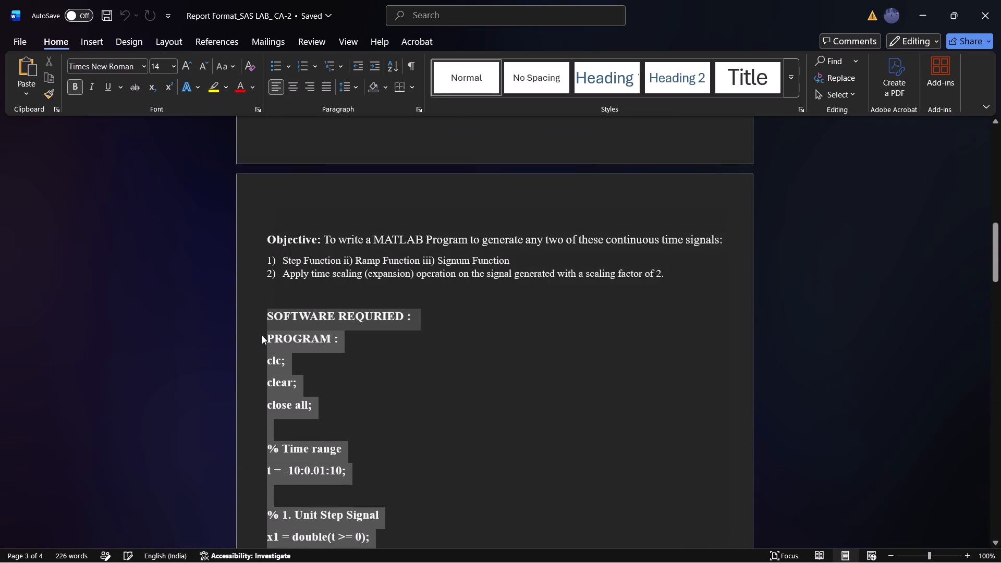
left_click_drag(262, 335, 258, 360)
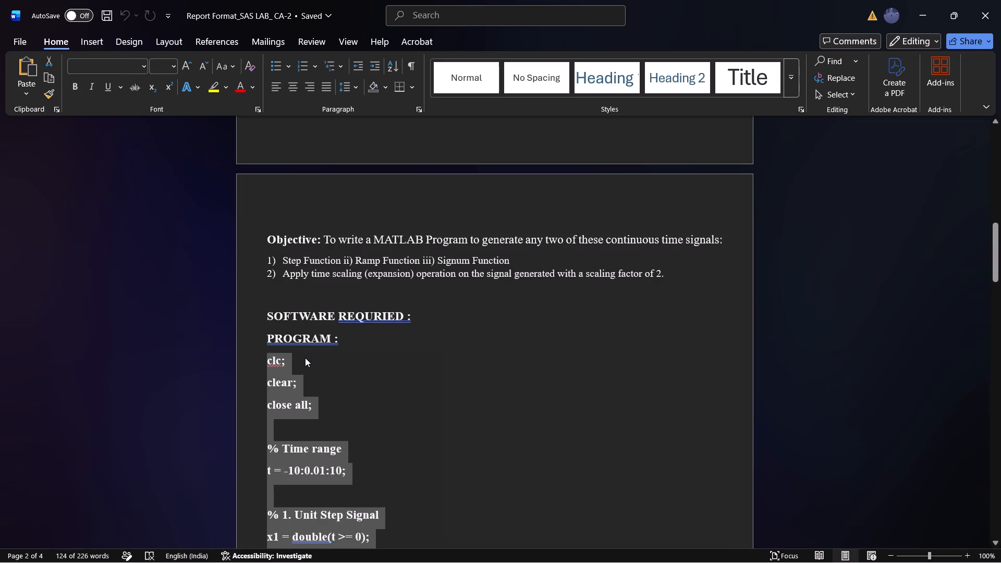
left_click(76, 92)
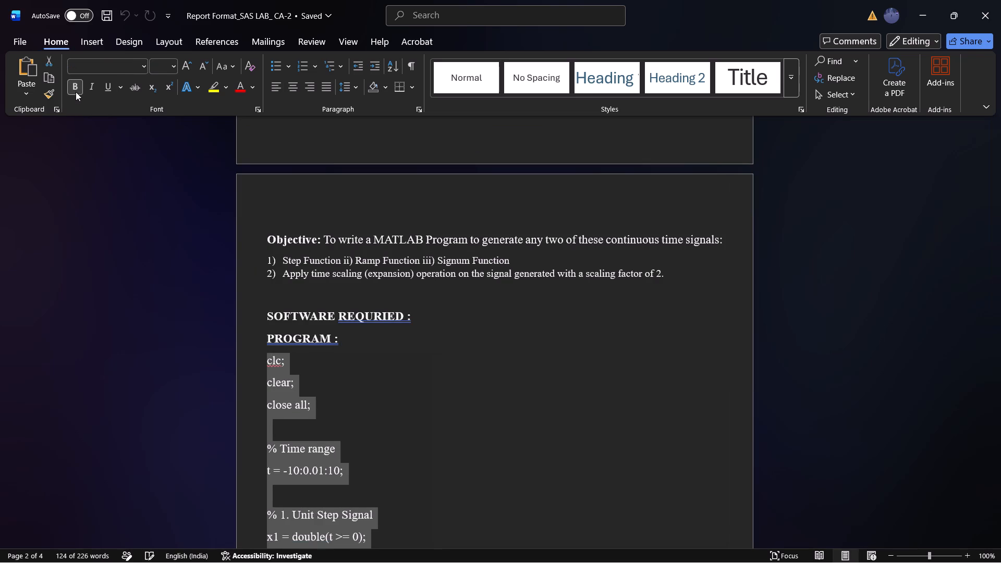
left_click(533, 443)
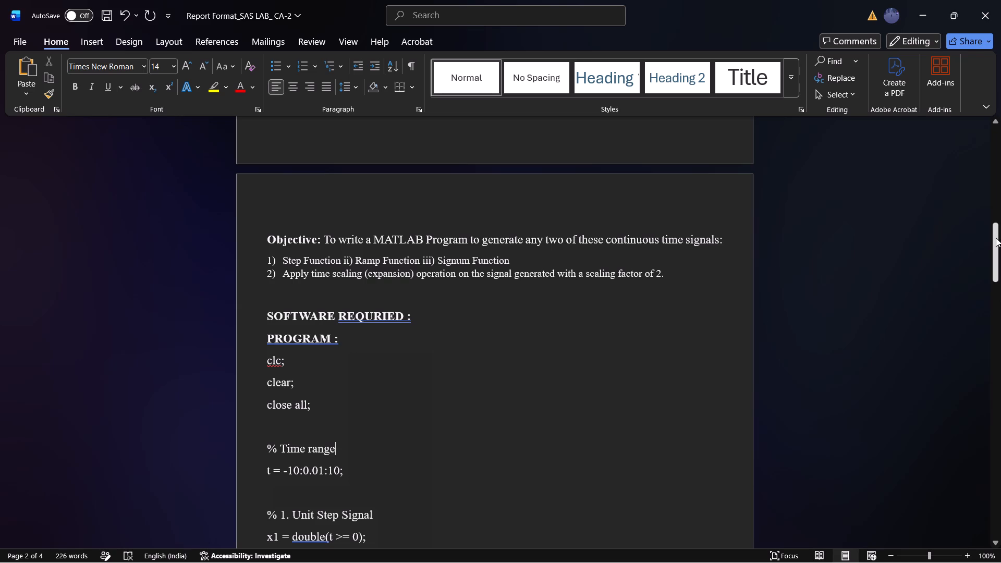
Make the "% Plot Expanded Unit Step Signal" code block bold and underlined without italics, from its comment through its title line.
left_click_drag(996, 238, 1000, 288)
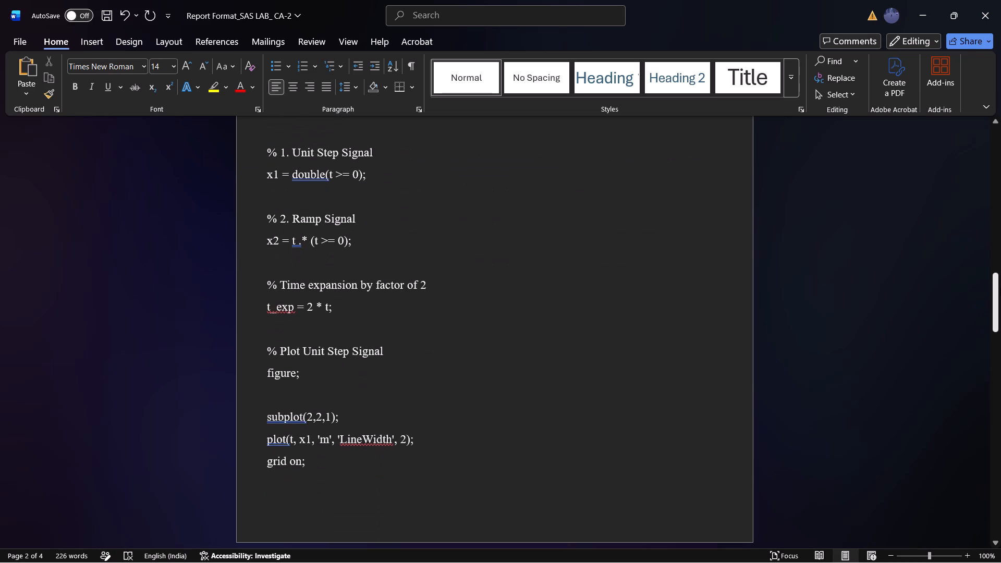
left_click_drag(1000, 304, 1000, 365)
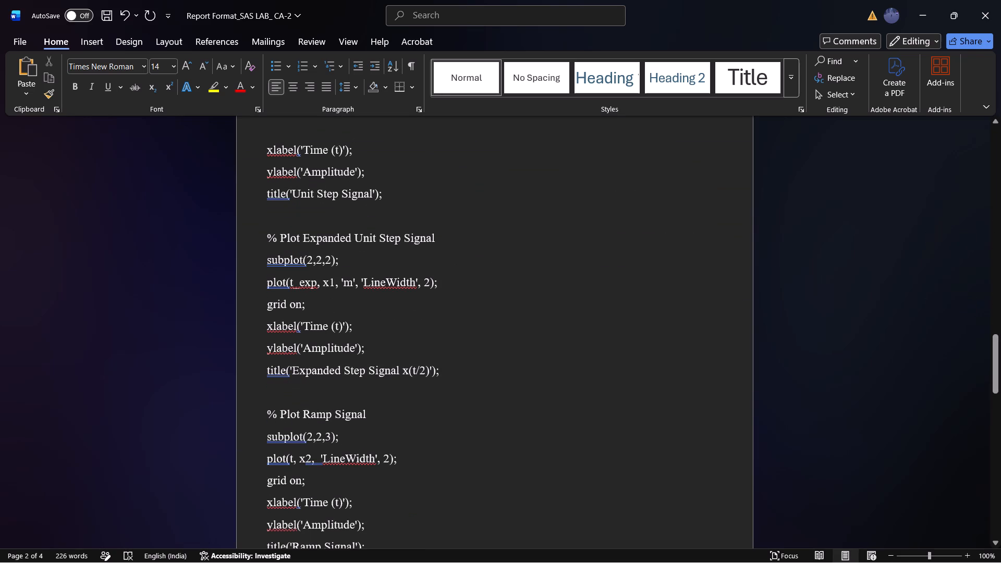
left_click_drag(263, 237, 500, 378)
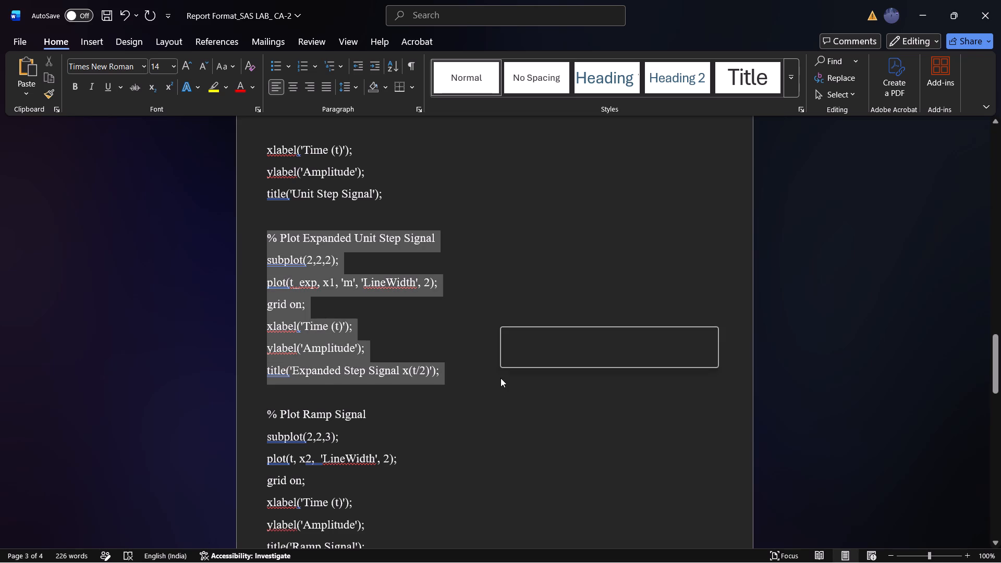
left_click(511, 360)
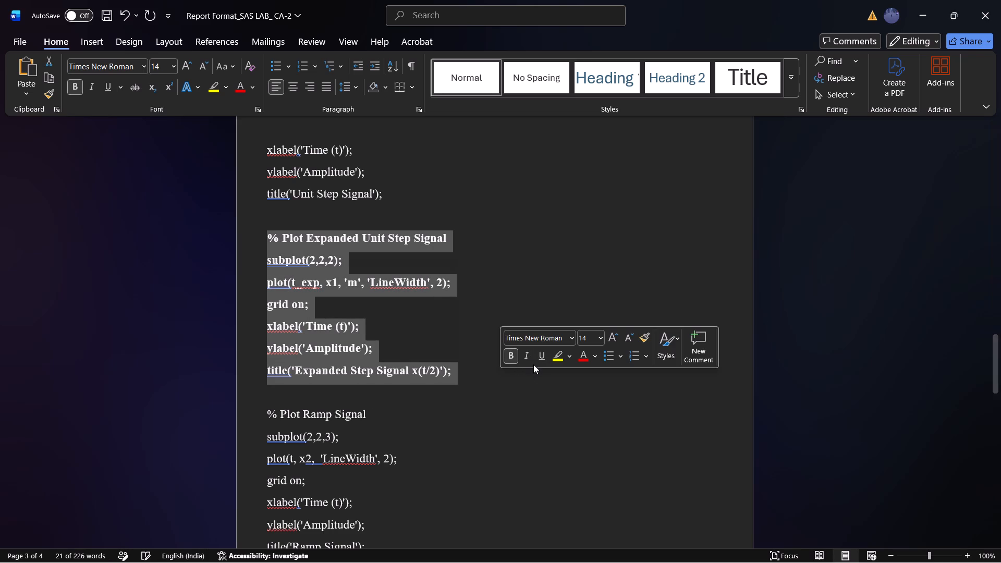
left_click(536, 360)
left_click(531, 358)
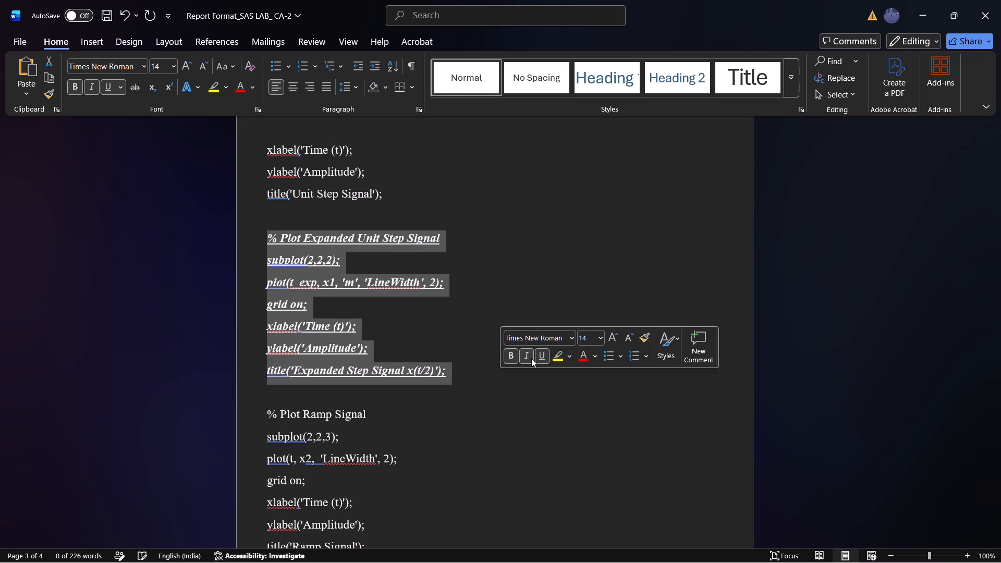
left_click(528, 359)
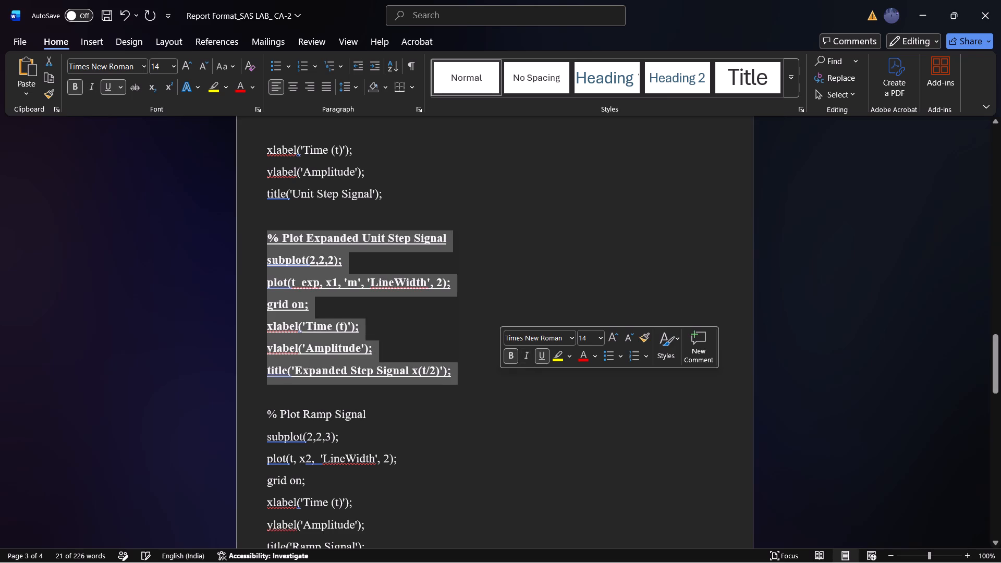
left_click(506, 411)
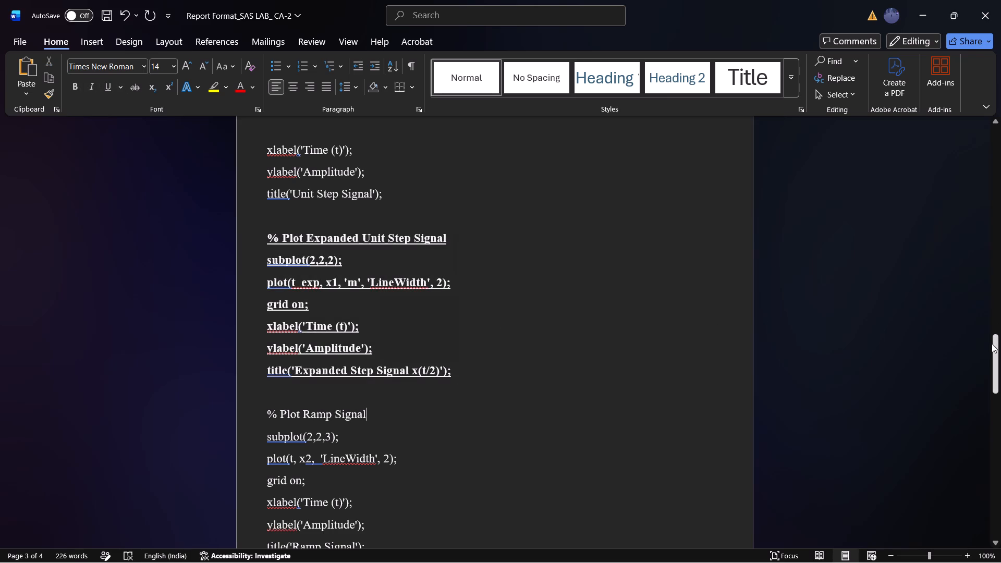
Make the "% Plot Expanded Ramp Signal" code block bold and underlined without italics, from its comment through its title line.
left_click_drag(992, 344, 1000, 392)
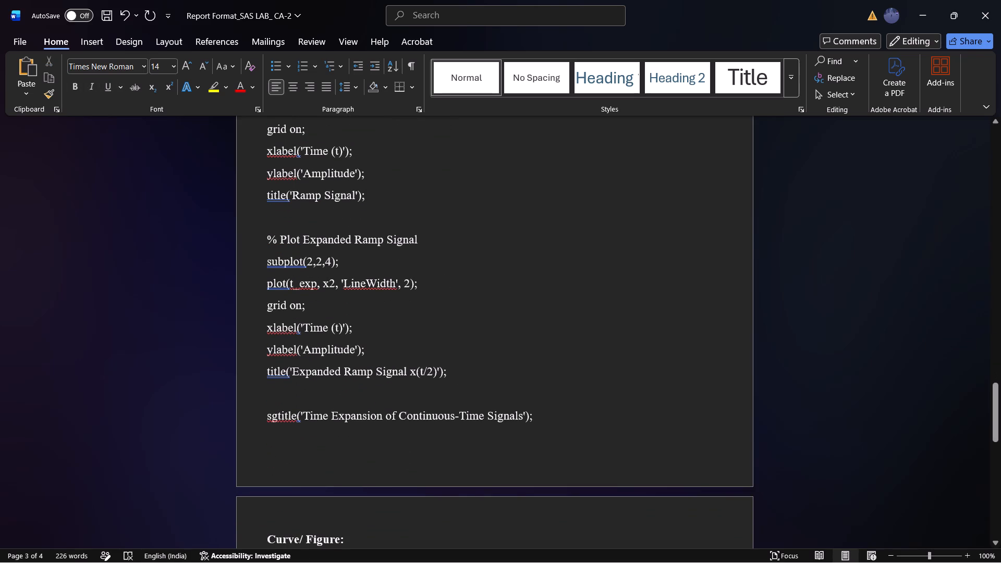
left_click_drag(264, 238, 484, 367)
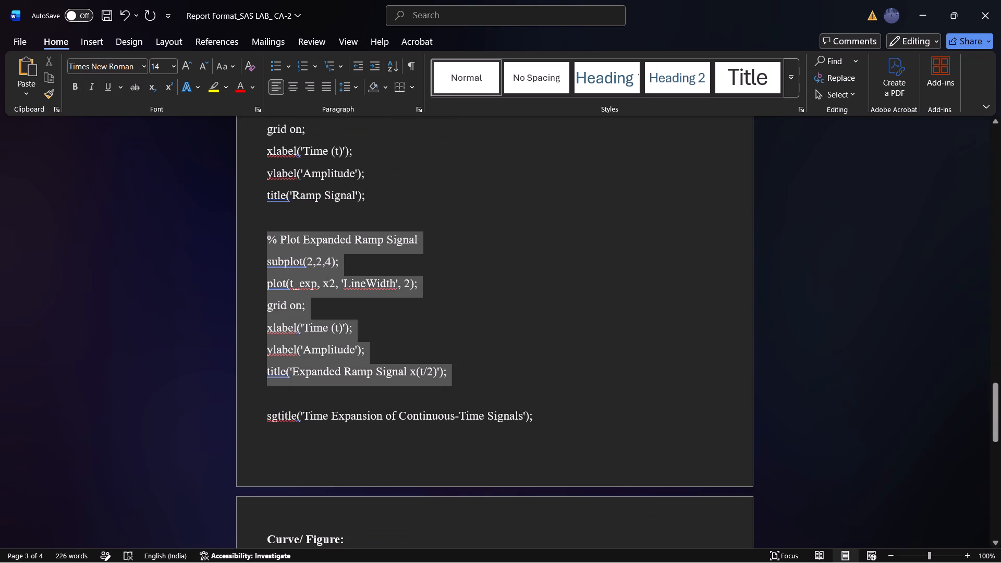
left_click_drag(484, 367, 493, 378)
left_click(499, 361)
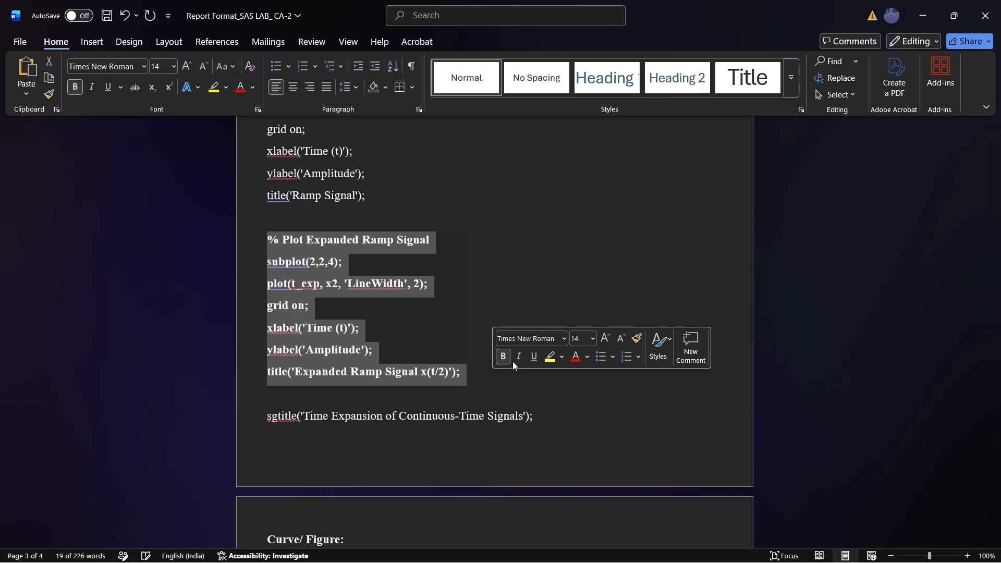
left_click(514, 361)
left_click(529, 361)
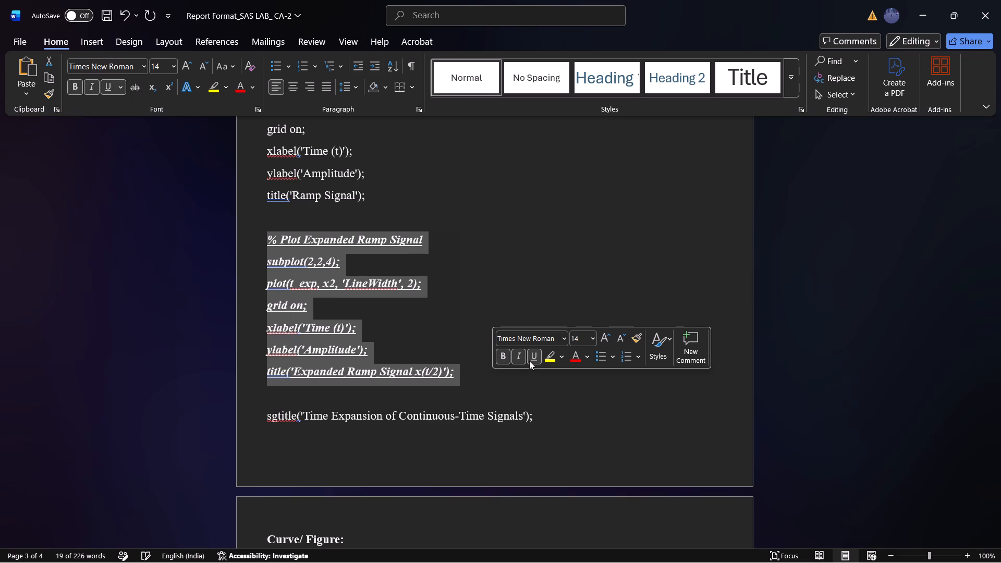
left_click(522, 361)
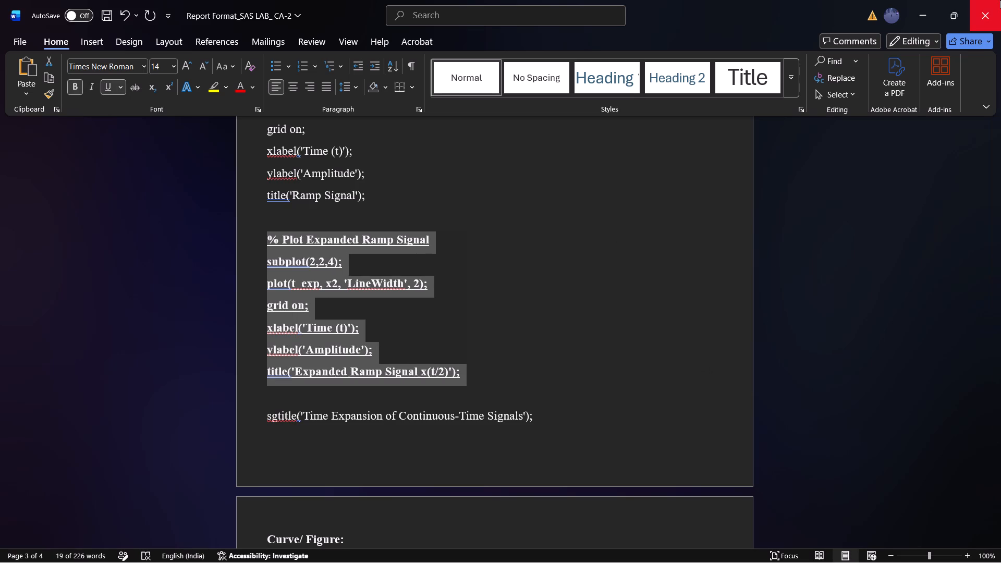
Close the Report Format_SAS LAB_ CA-2 document, saving its changes to the existing 2026-44 folder location.
left_click(1000, 0)
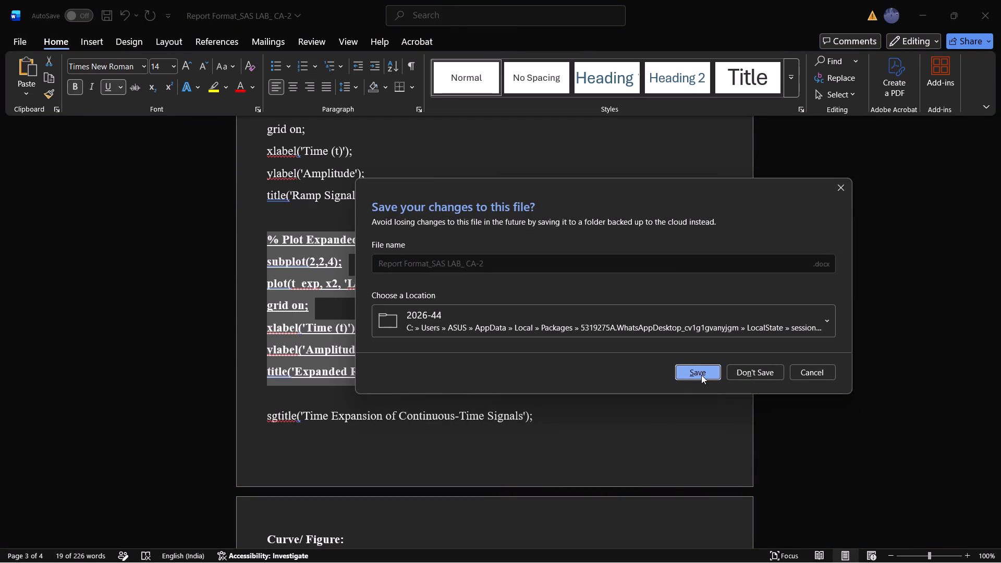
left_click(701, 375)
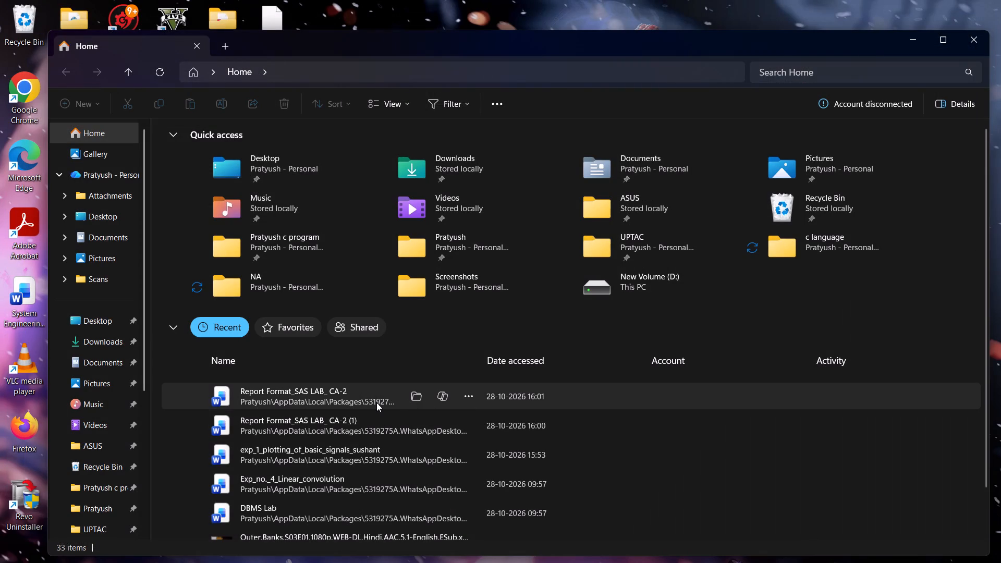
Copy the Report Format_SAS LAB_ CA-2 file from the recent files in File Explorer and paste it onto the desktop.
right_click(381, 397)
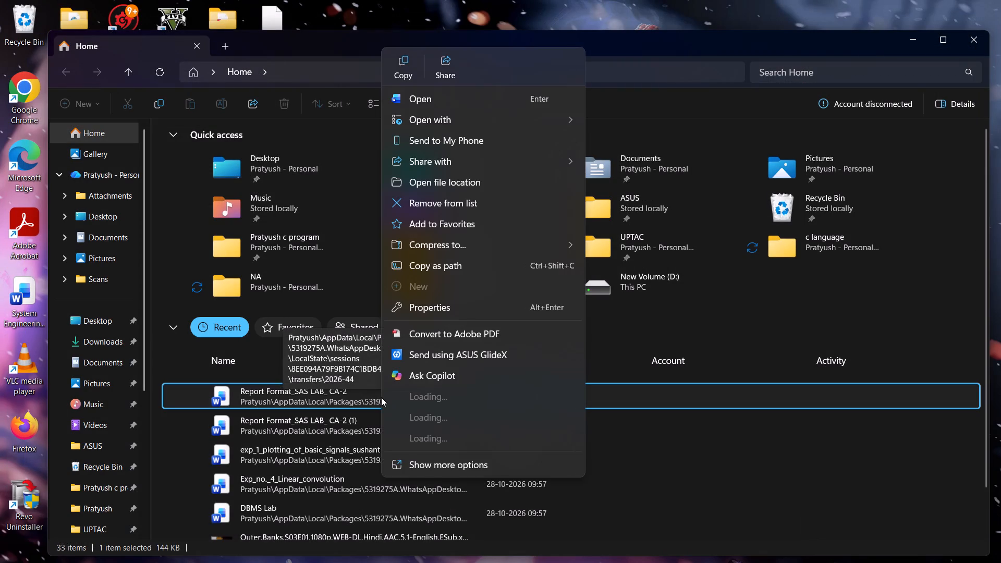
left_click(397, 51)
left_click(405, 66)
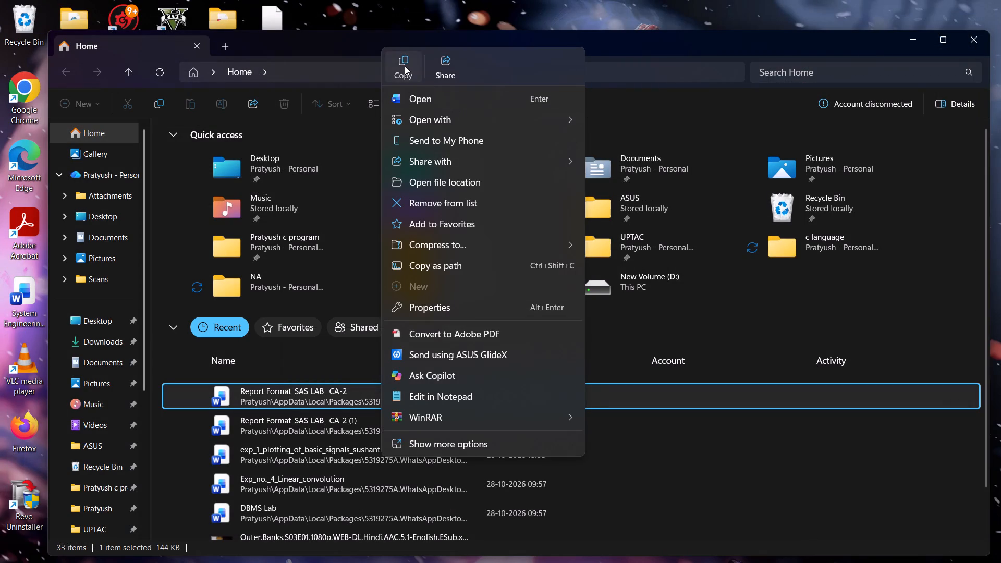
left_click(906, 42)
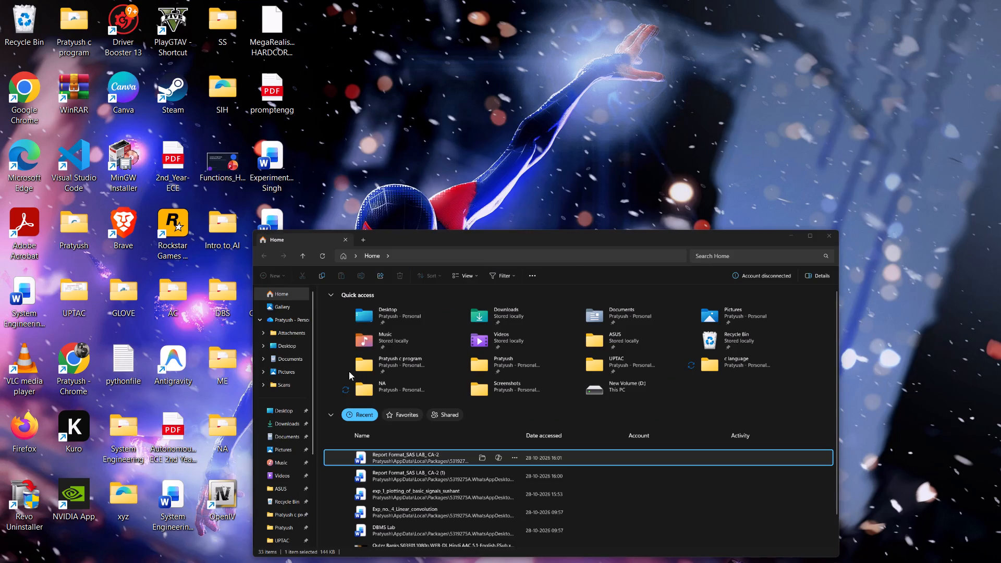
left_click(276, 426)
key("ctrl+v")
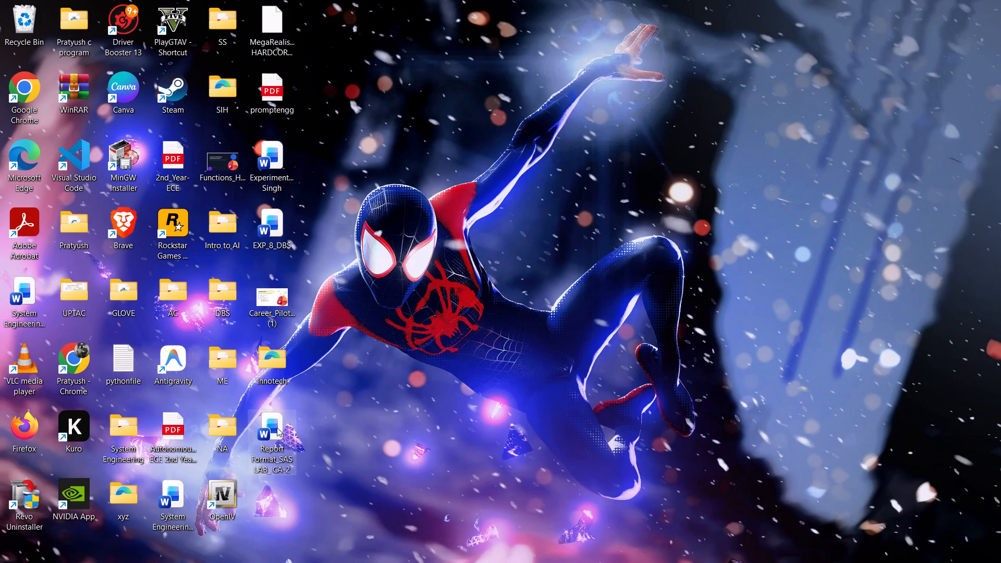
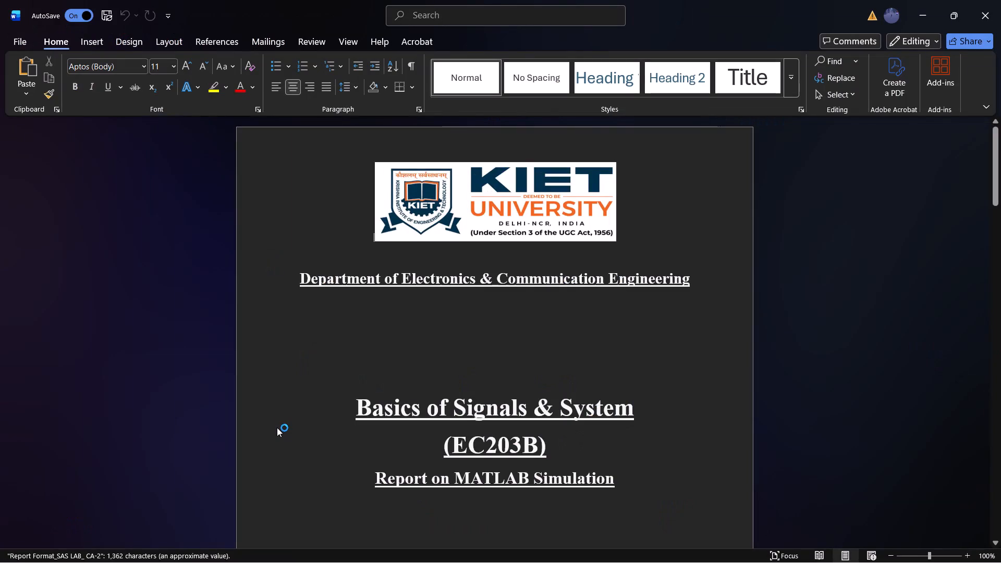
Check the desktop copy of the Report Format_SAS LAB_ CA-2 report from its cover page to the Curve/ Figure section, and close it.
left_click_drag(996, 172, 1000, 241)
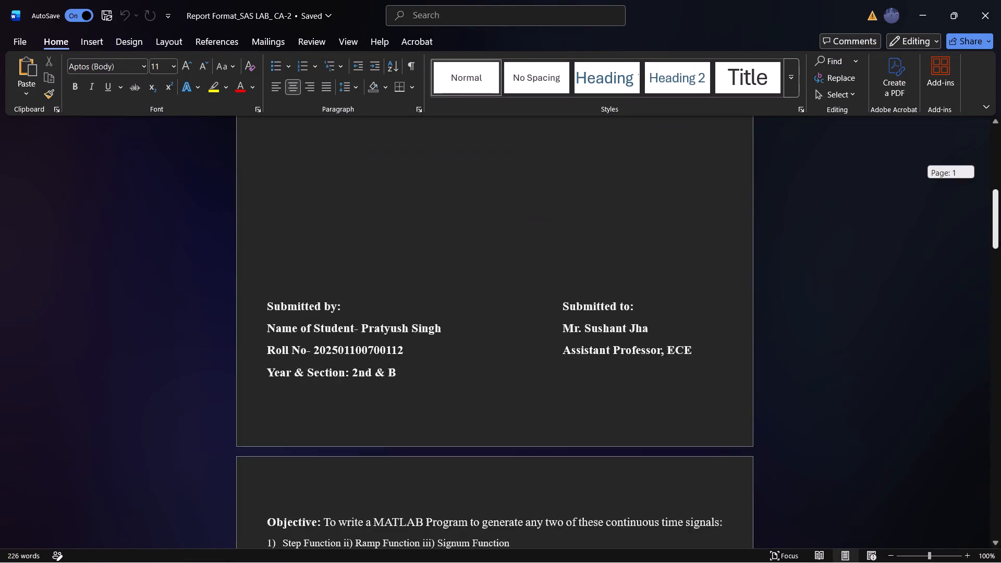
left_click_drag(1000, 241, 1000, 303)
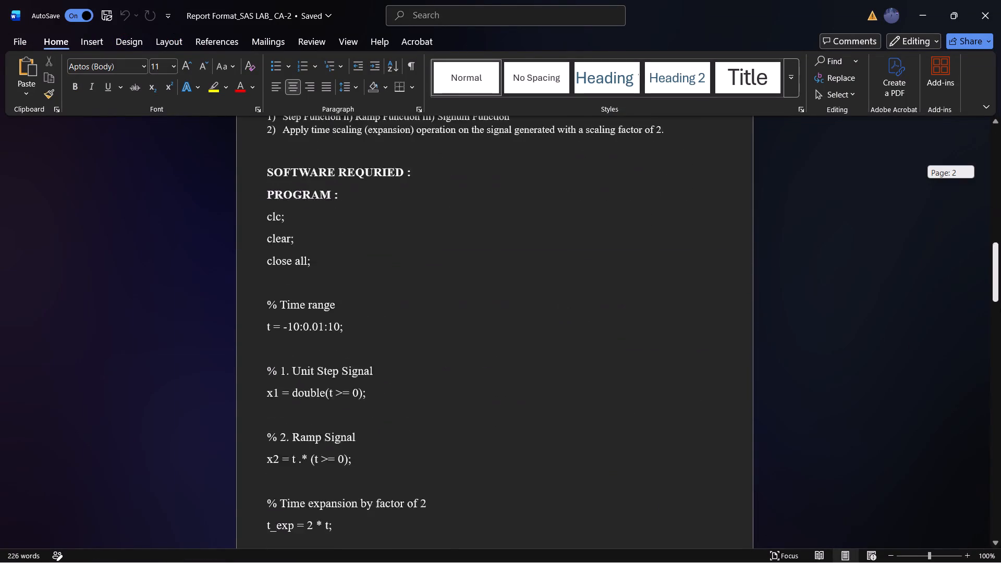
left_click_drag(1000, 303, 1000, 447)
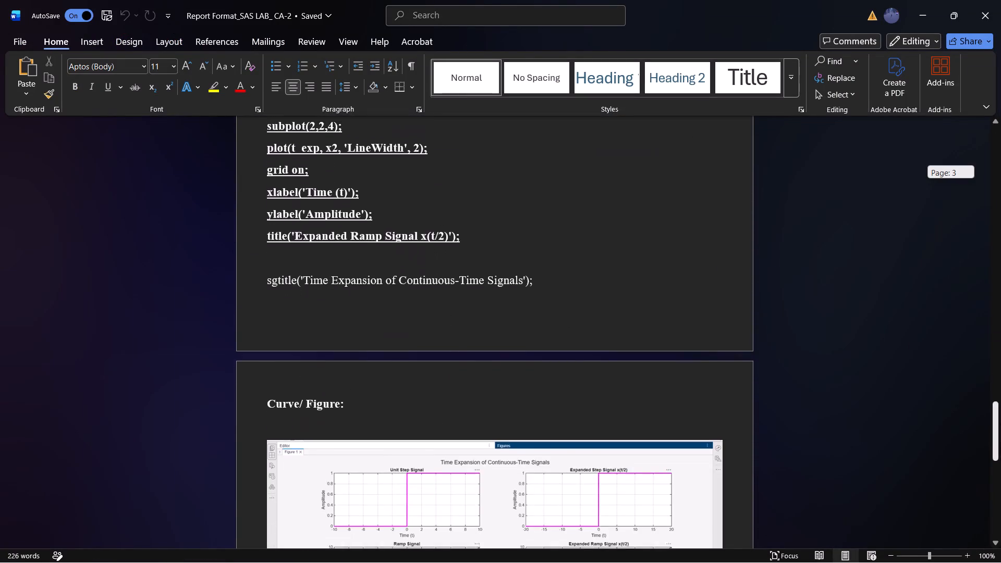
left_click_drag(1000, 447, 958, 228)
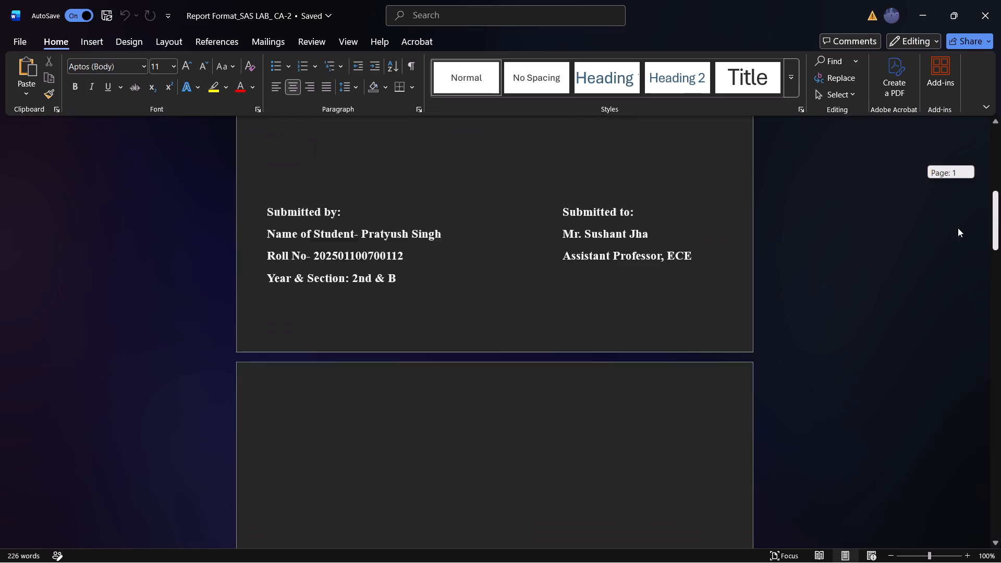
left_click_drag(958, 228, 947, 84)
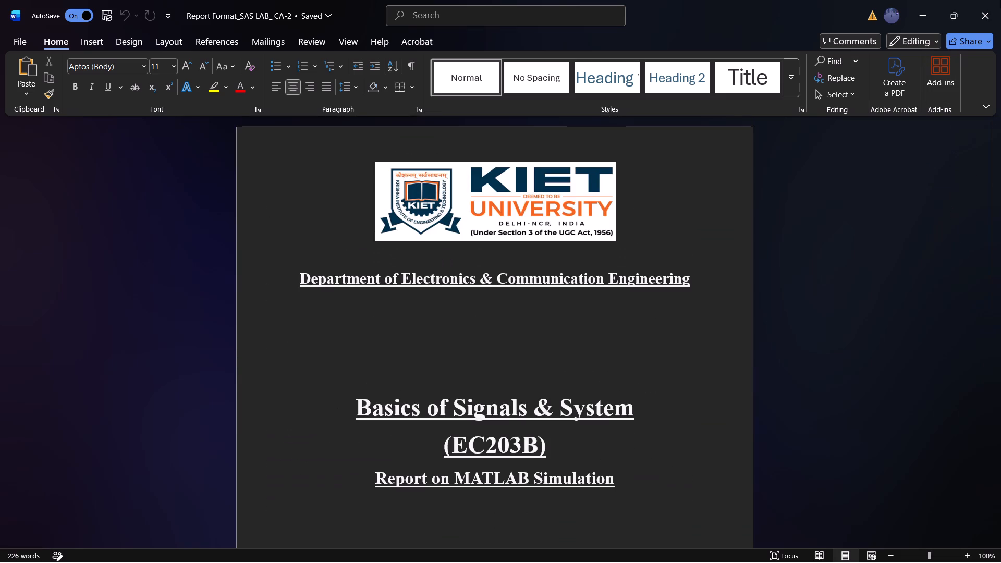
left_click(1000, 0)
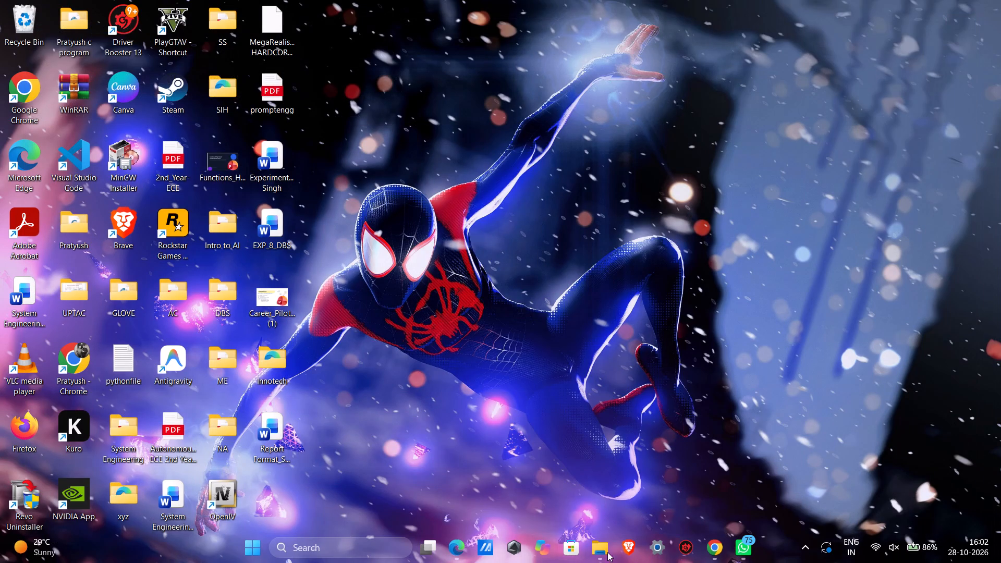
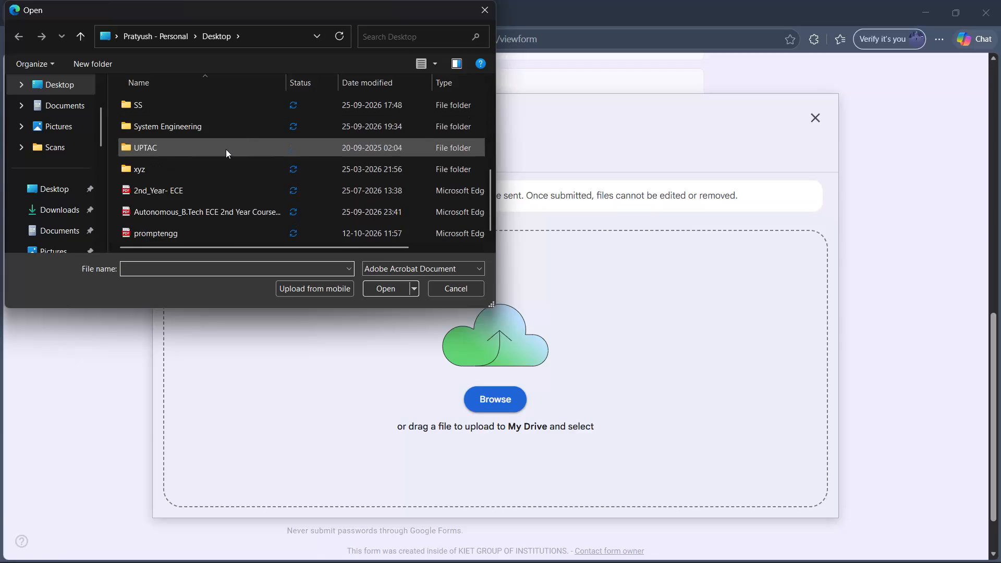
Look through the Desktop folder for the lab report to upload to the form, and close the file picker.
scroll(226, 149, "down", 4)
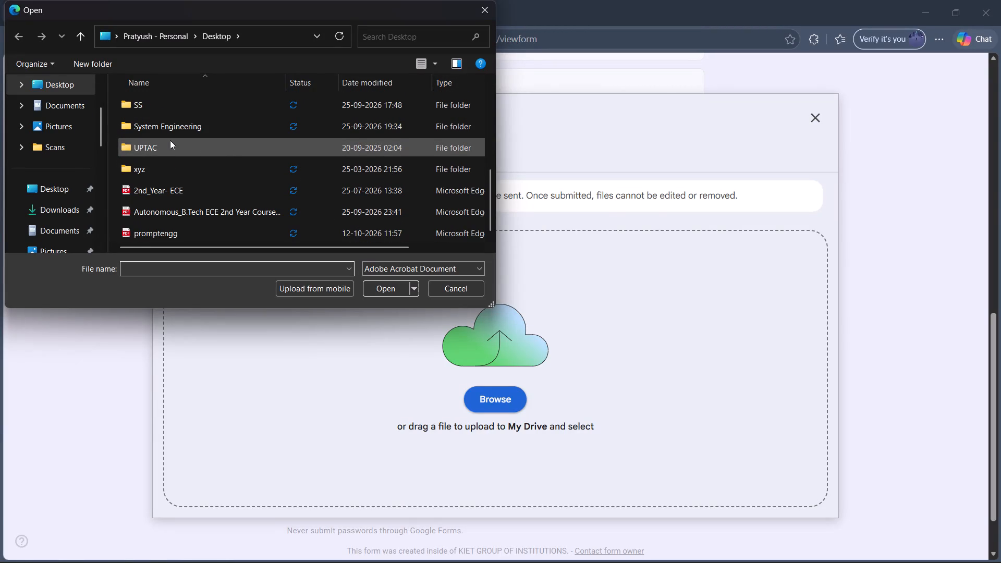
scroll(170, 140, "down", 3)
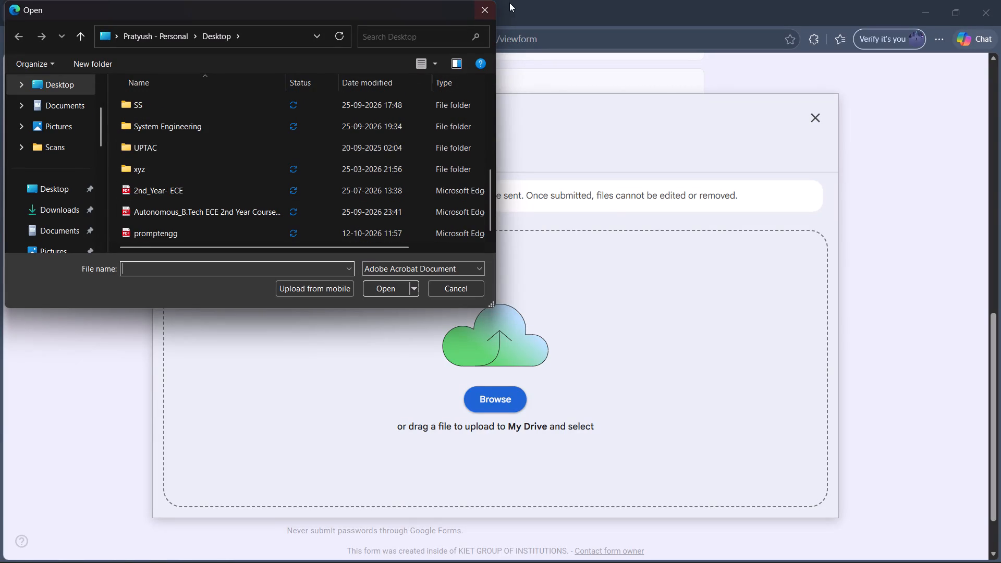
left_click(45, 191)
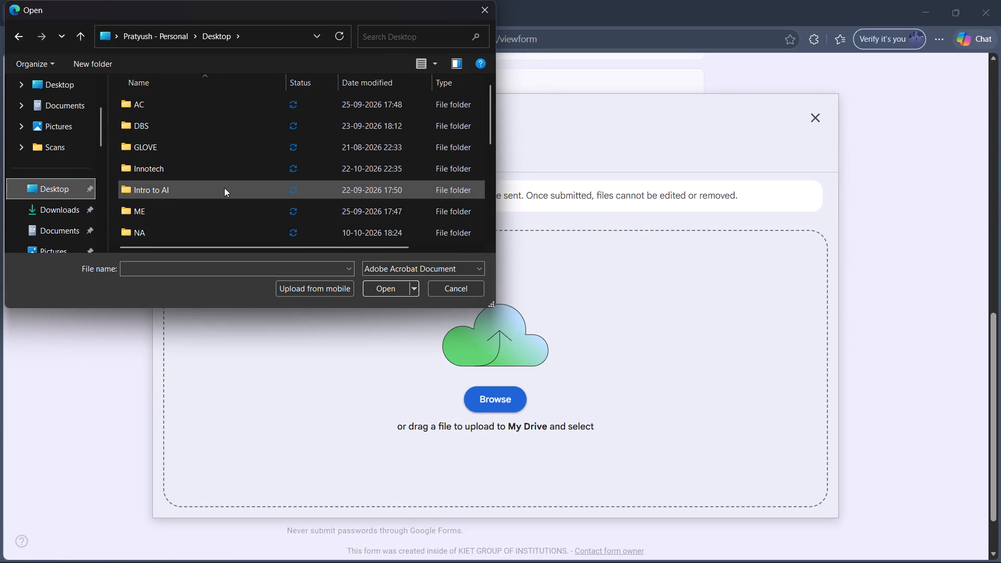
scroll(224, 188, "down", 7)
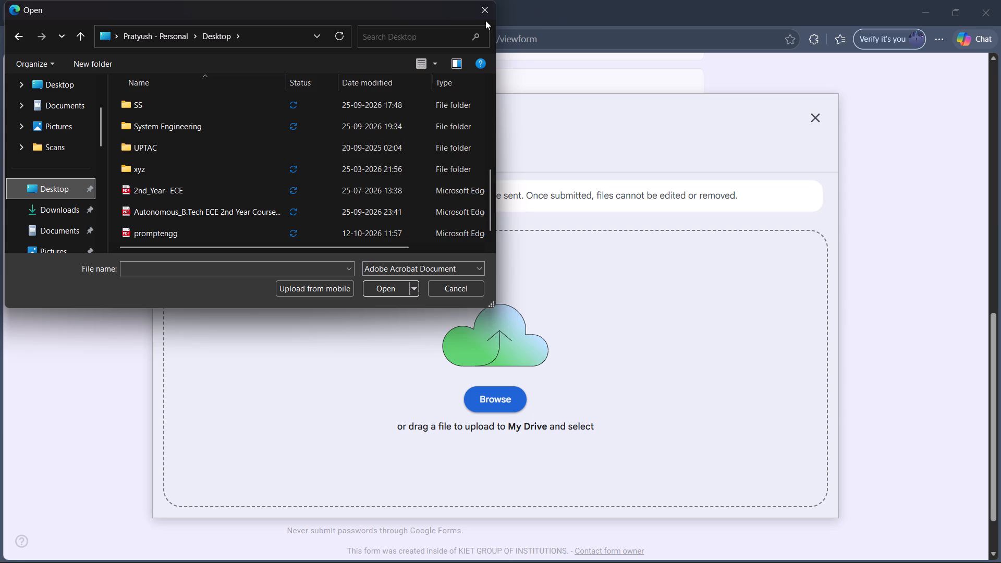
left_click(481, 12)
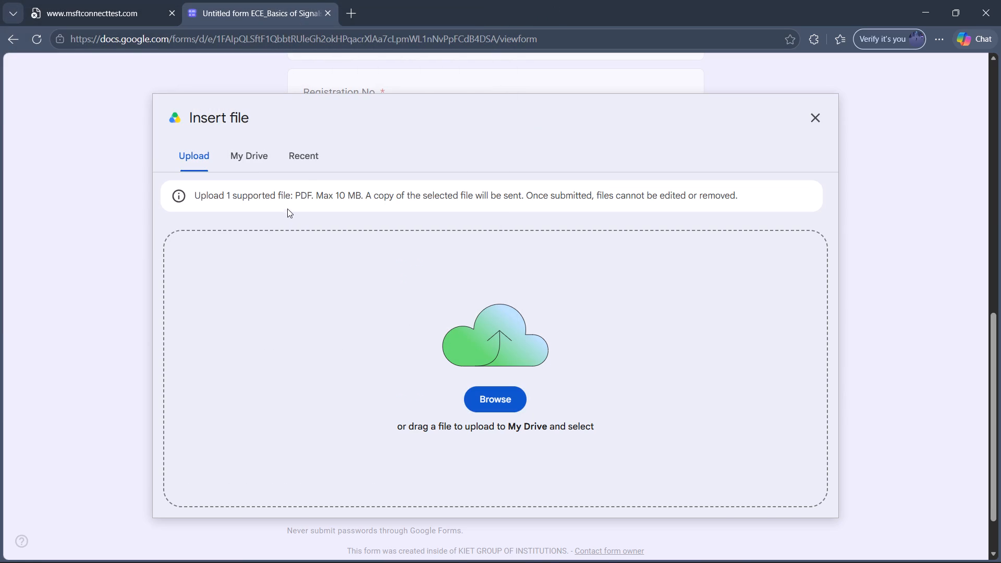
Check the recent Drive files and the Desktop folder again for the report, and close the Insert file dialog.
left_click(311, 152)
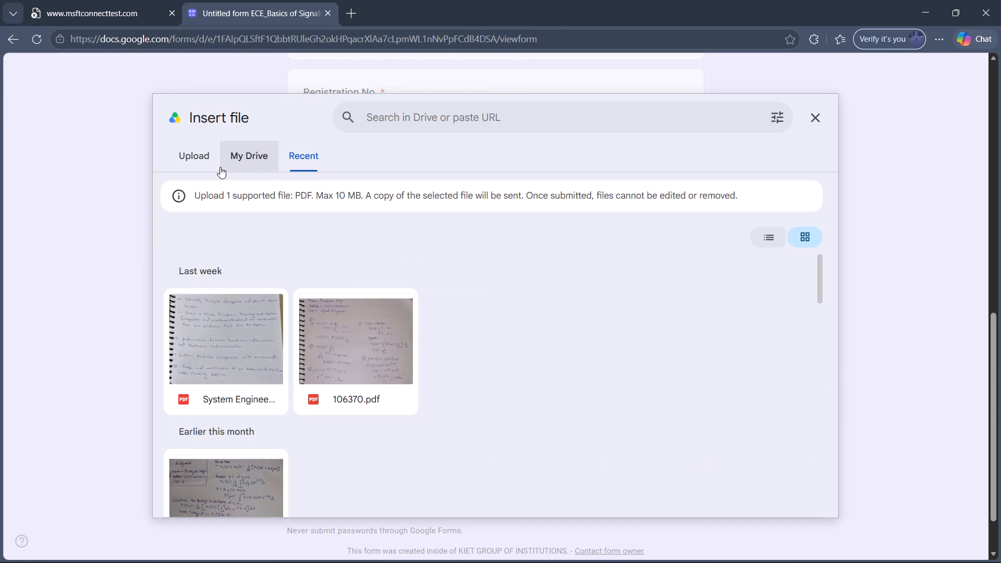
left_click(209, 166)
left_click(512, 408)
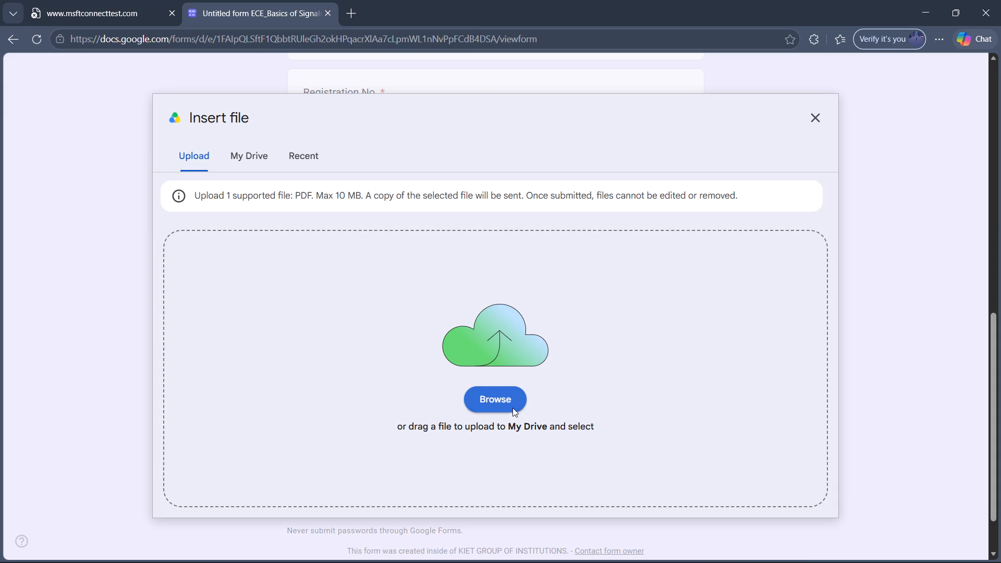
scroll(259, 188, "down", 3)
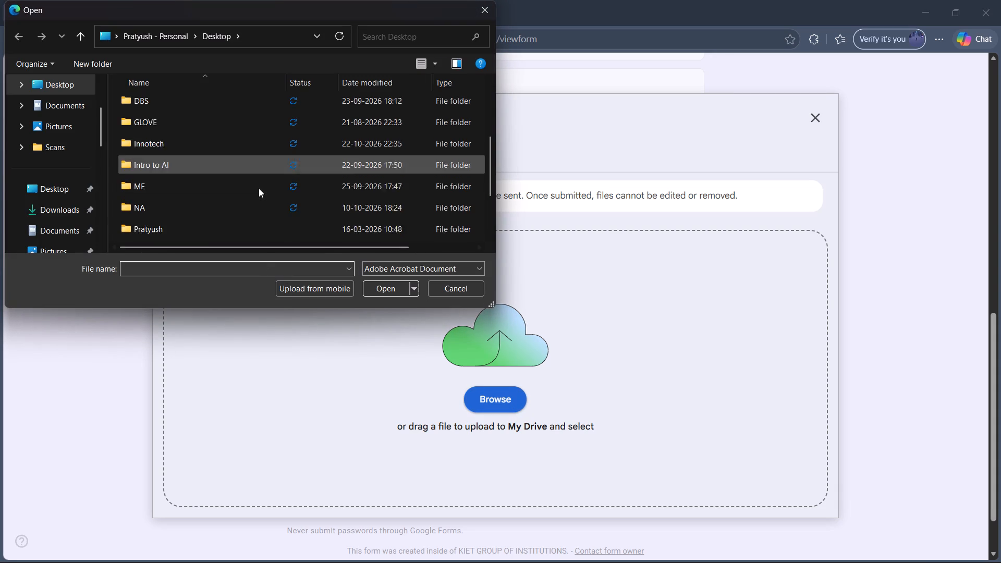
scroll(259, 188, "down", 4)
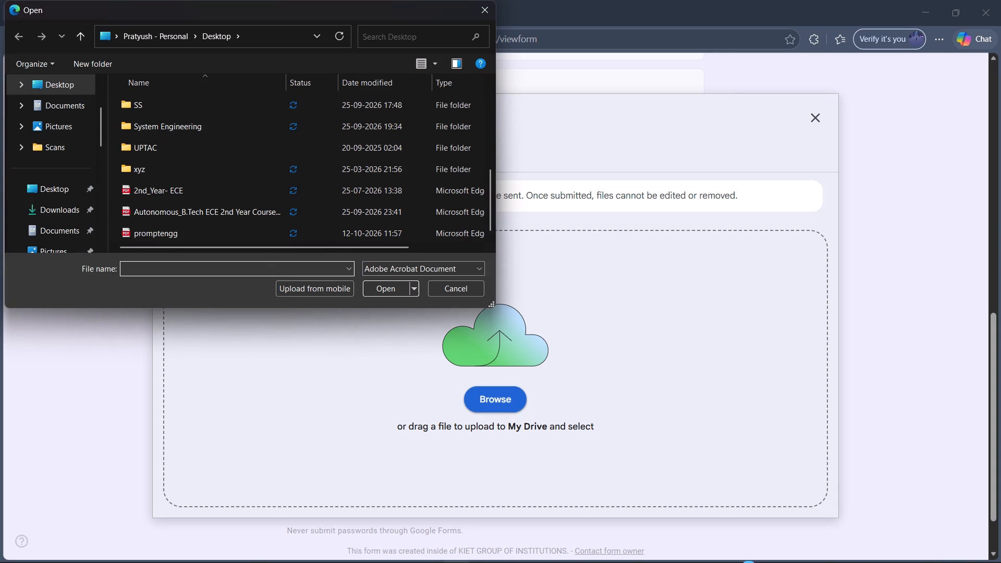
left_click(487, 16)
left_click(816, 123)
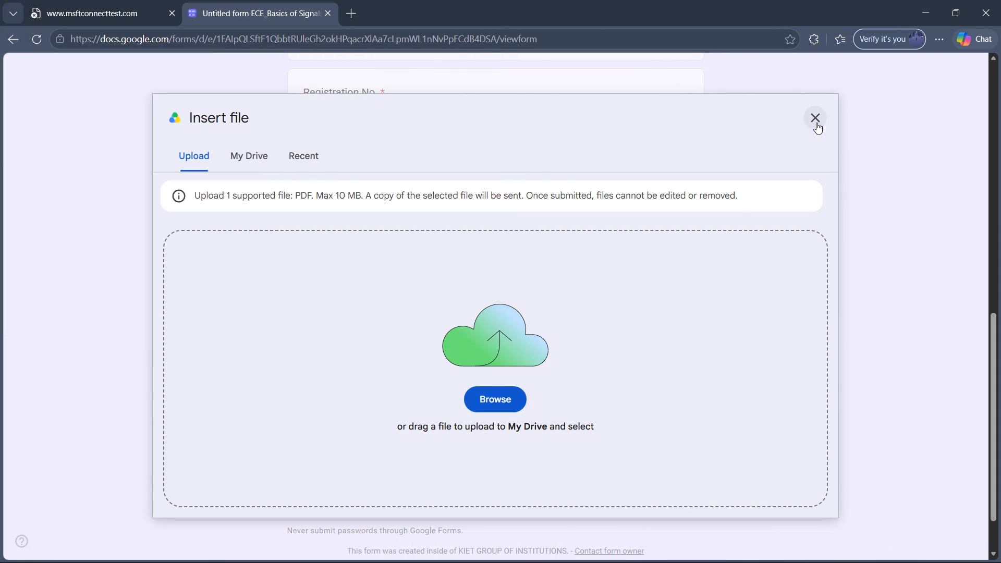
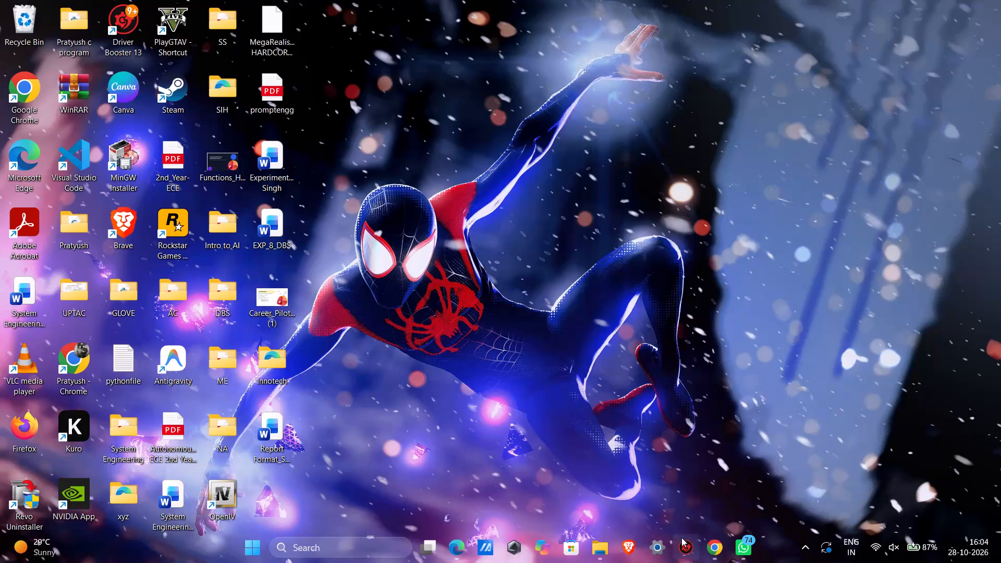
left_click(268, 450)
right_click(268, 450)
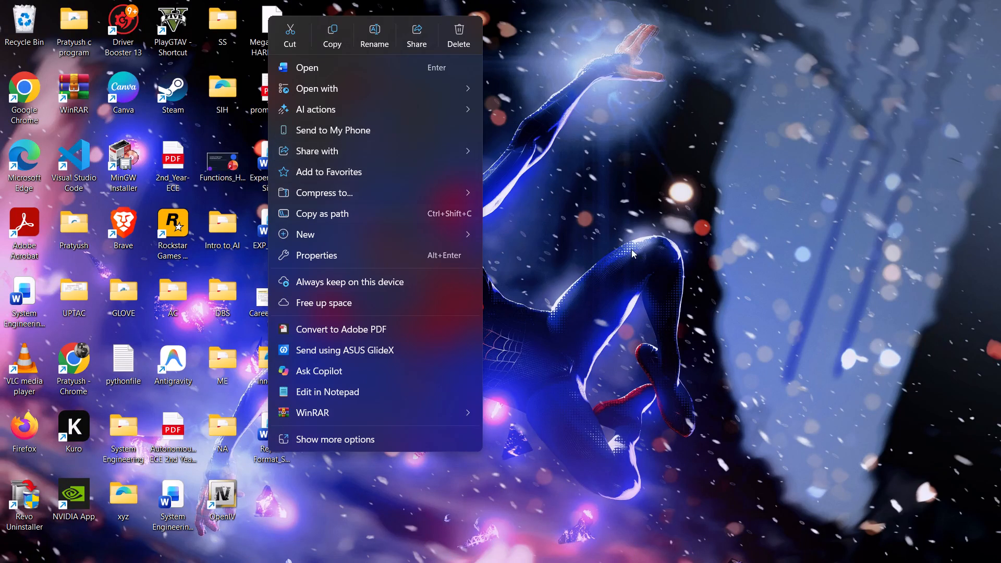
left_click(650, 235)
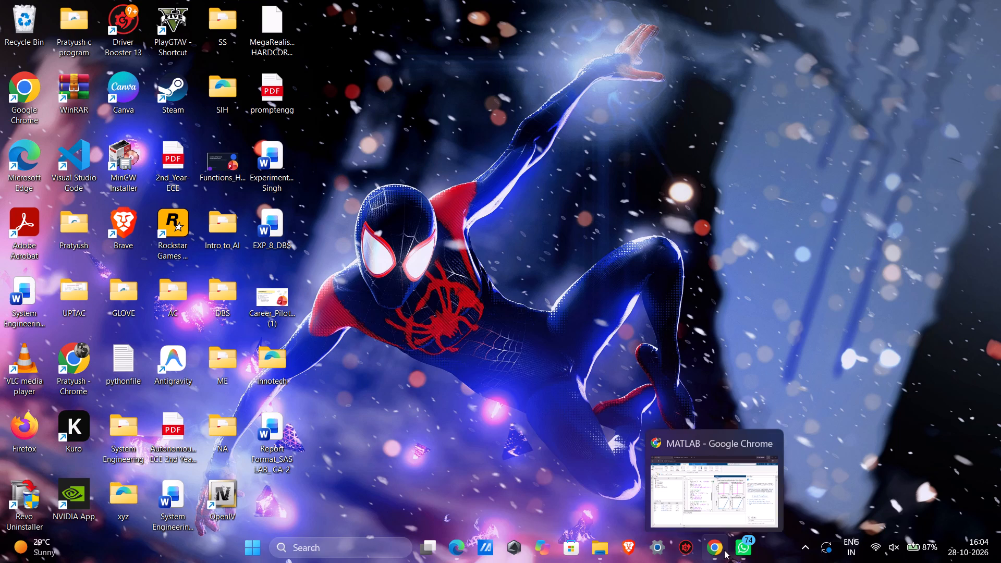
Open the recent document Report Format_SAS LAB_ CA-2 (1) from File Explorer, check its cover page details, and close both windows.
left_click(602, 549)
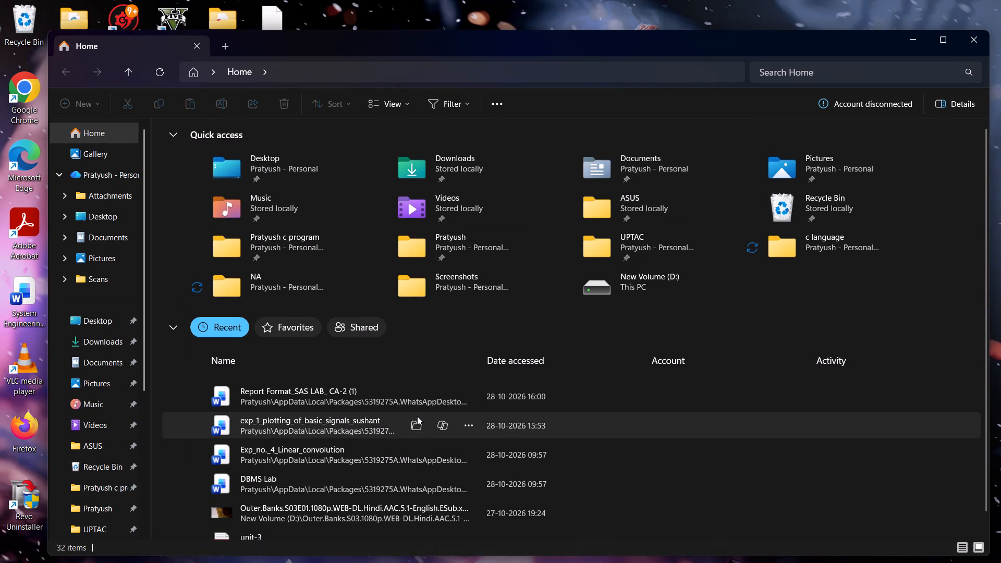
left_click(386, 388)
double_click(386, 388)
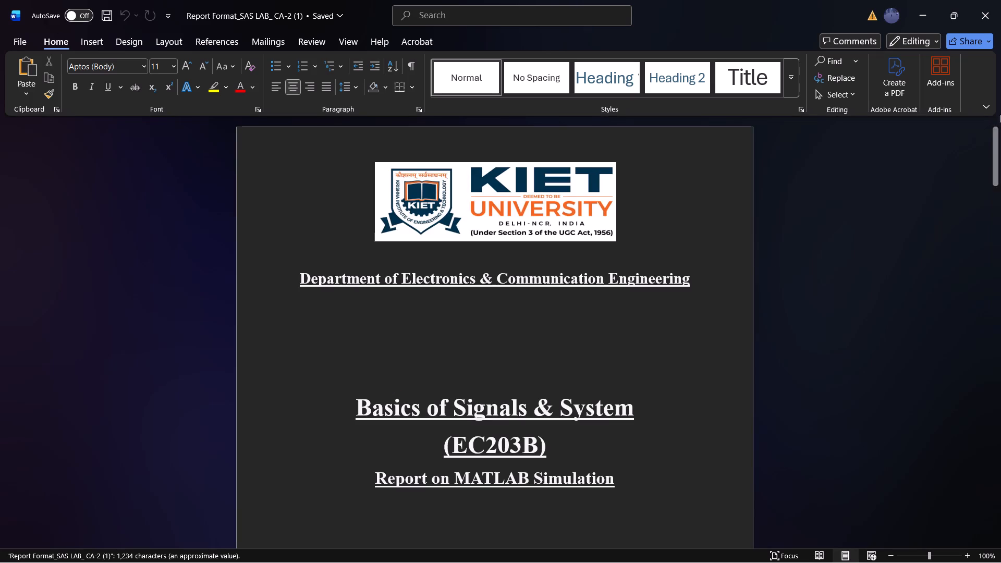
left_click_drag(998, 146, 1000, 205)
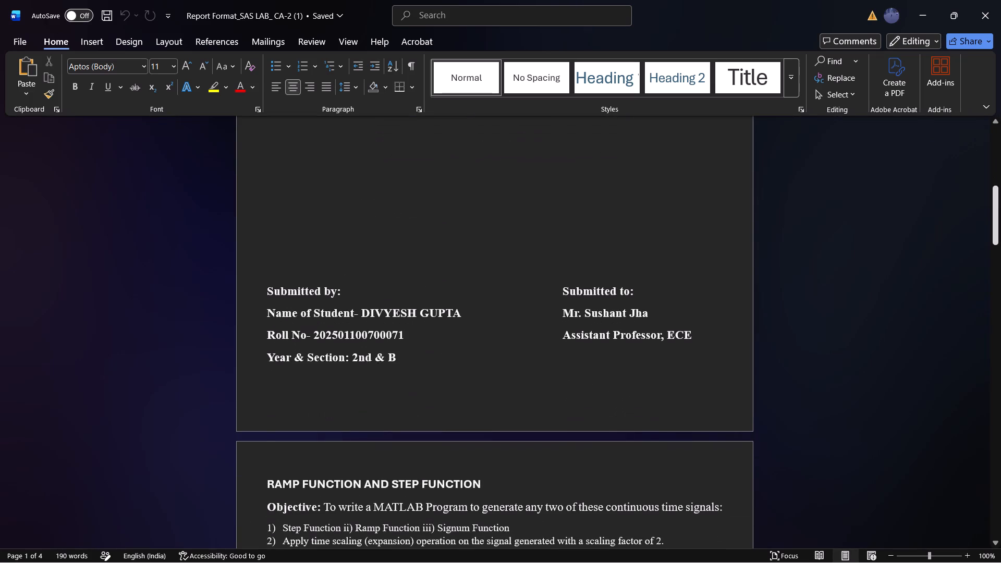
left_click(1000, 0)
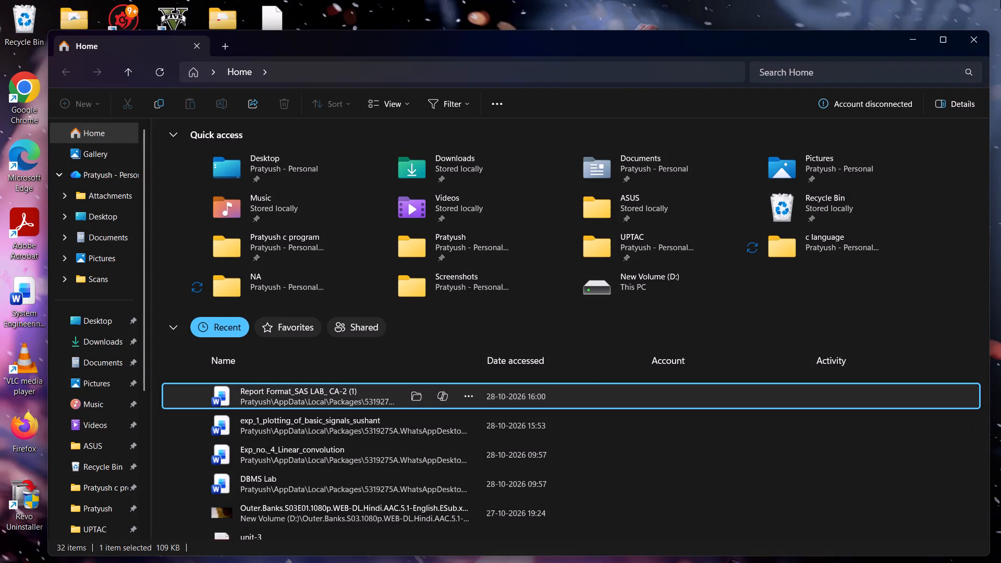
left_click(976, 40)
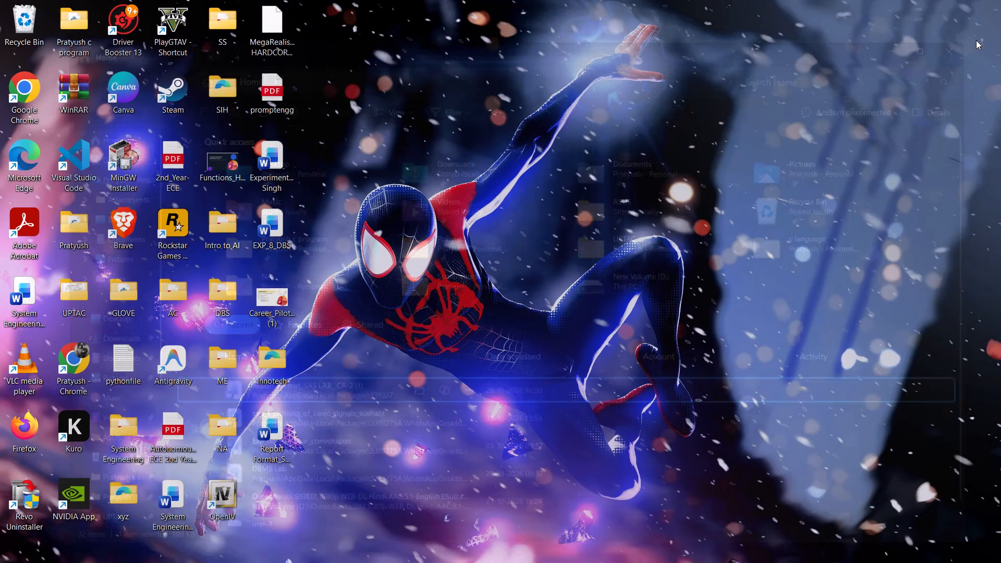
Open the report saved on the desktop, look over its cover page, and close the document.
right_click(276, 452)
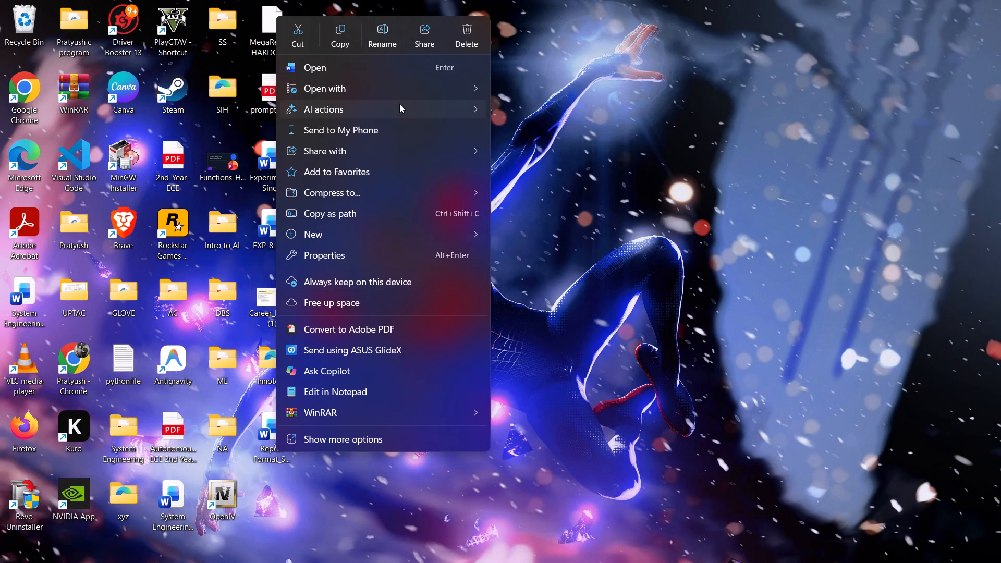
left_click(394, 64)
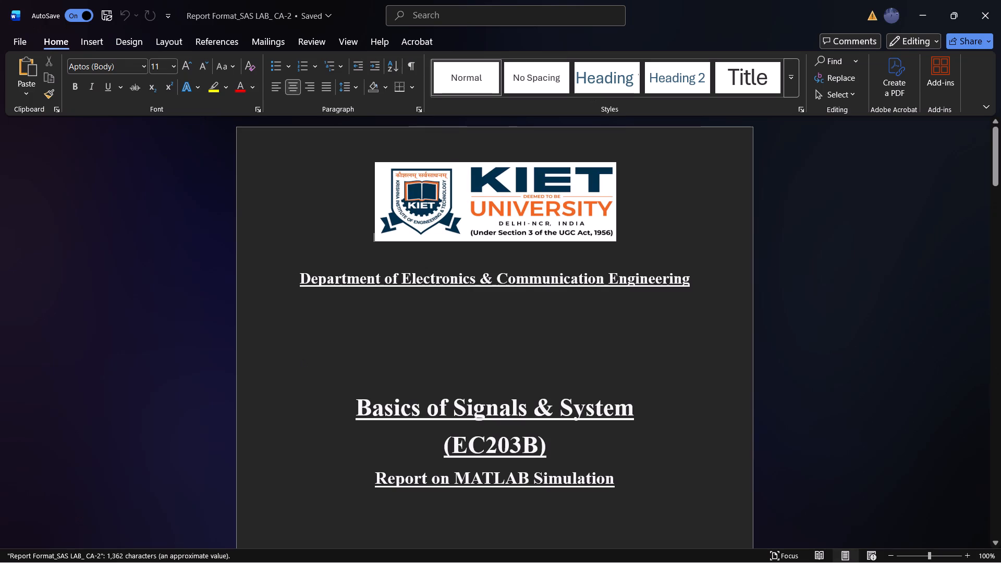
left_click_drag(994, 146, 1000, 195)
left_click(1000, 0)
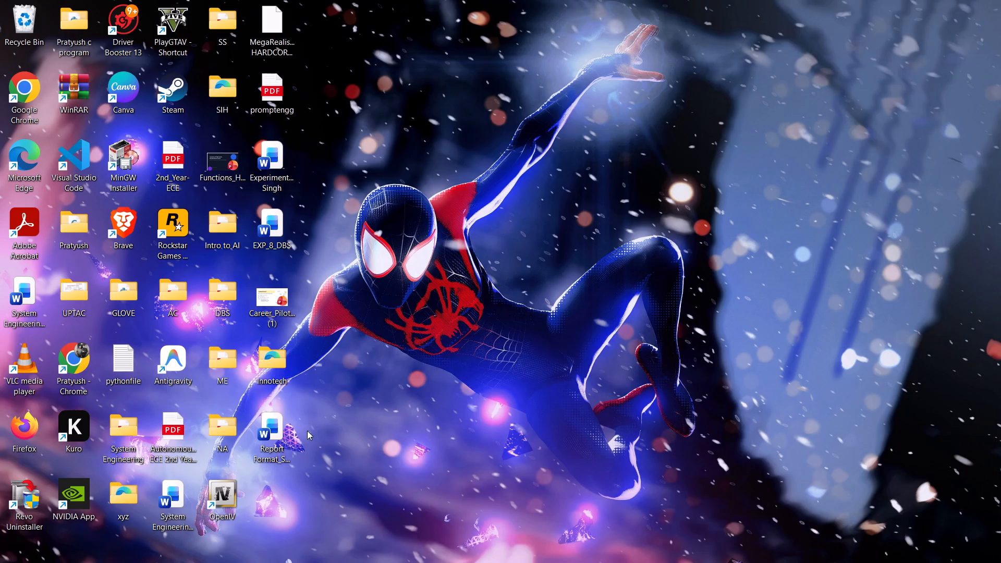
View the file properties of the report on the desktop and close them.
right_click(281, 433)
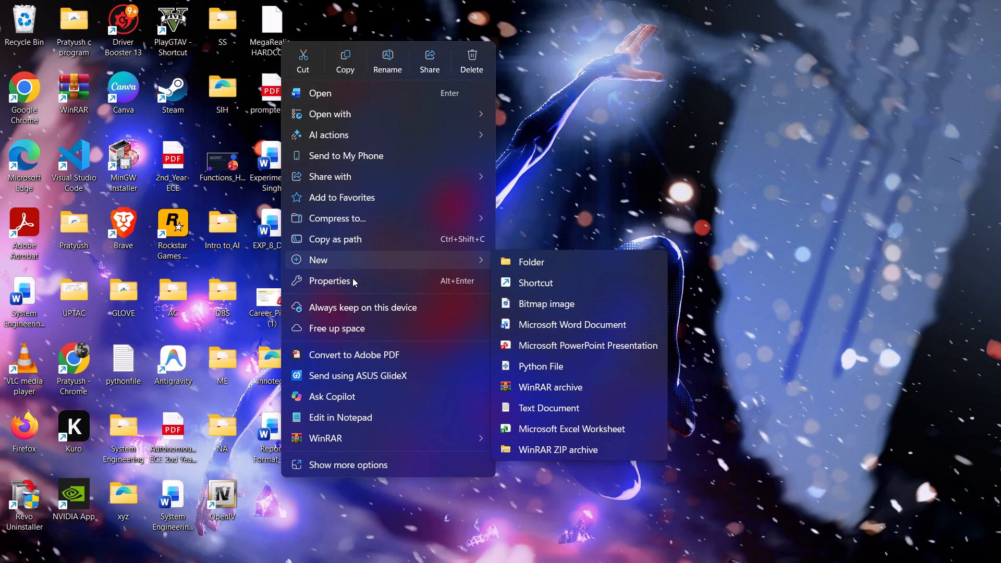
left_click(371, 285)
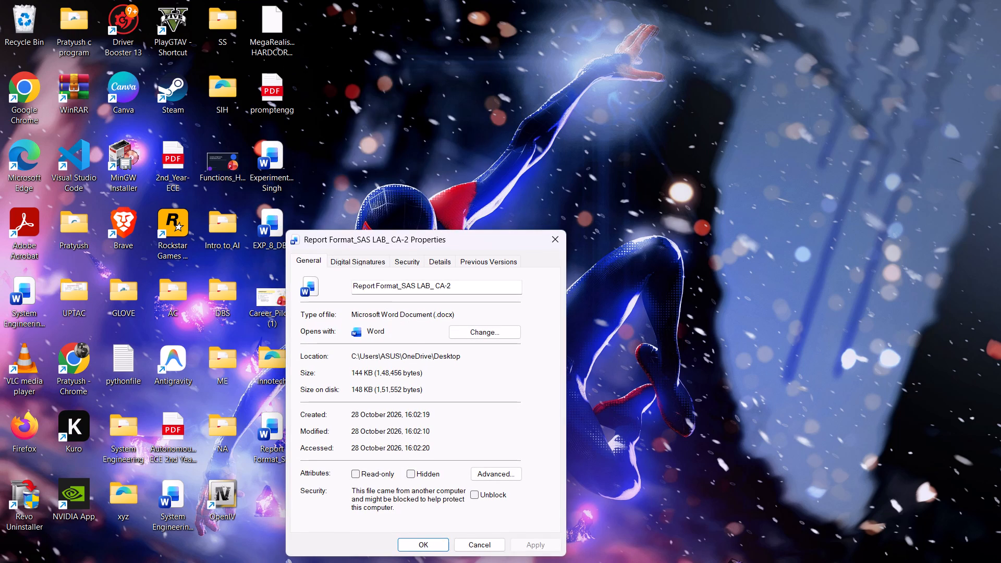
left_click(560, 230)
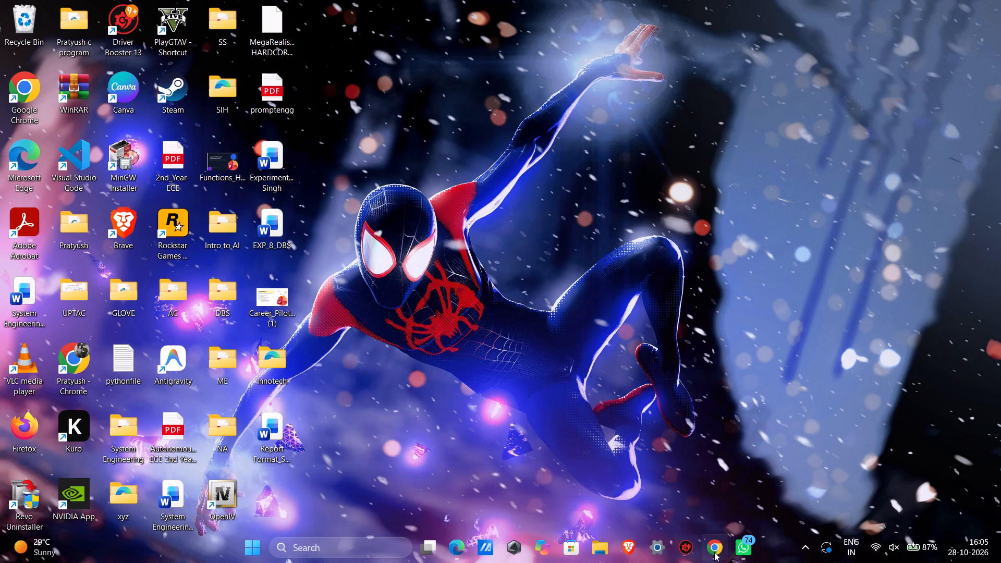
Switch to the Google Form in Edge and open the file picker for its PDF upload.
left_click(714, 552)
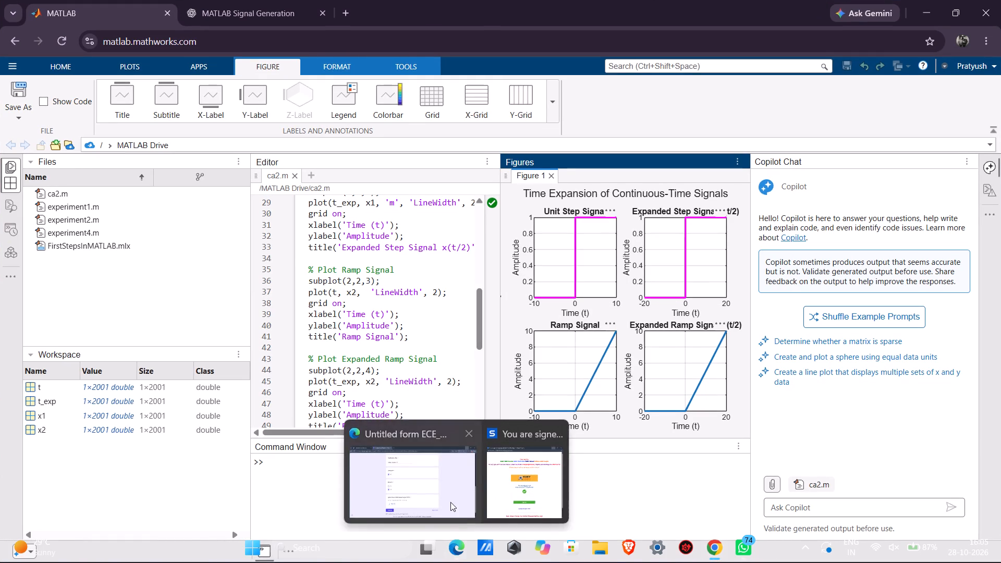
left_click(450, 502)
left_click(346, 454)
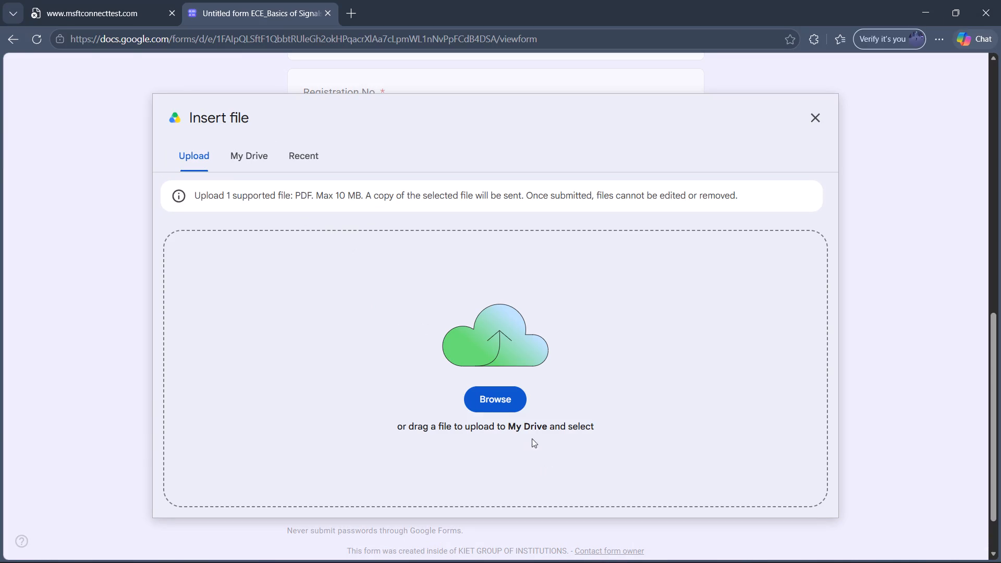
left_click(497, 399)
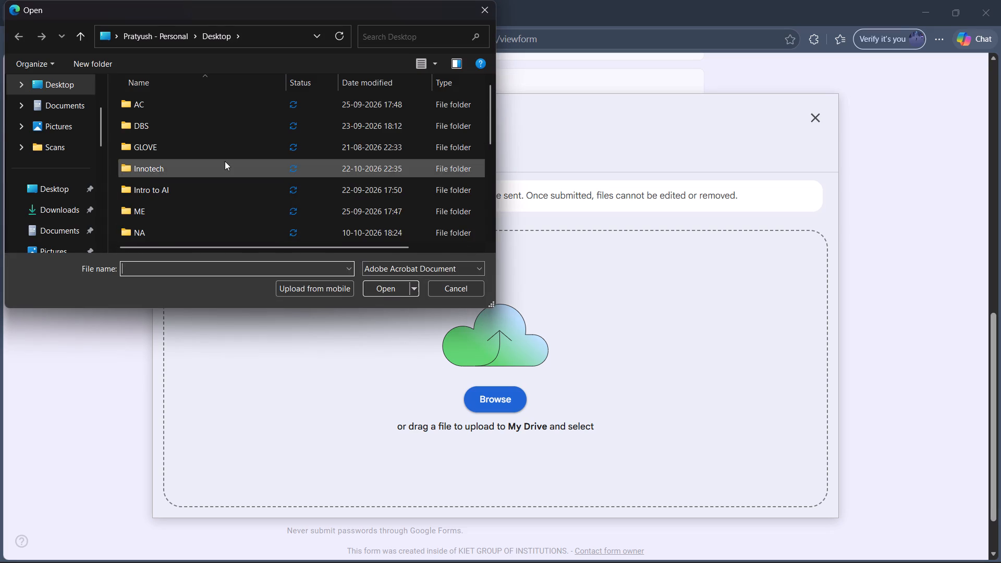
Look through the Desktop, Documents and Pictures folders in the file picker for the report to upload.
scroll(166, 150, "down", 4)
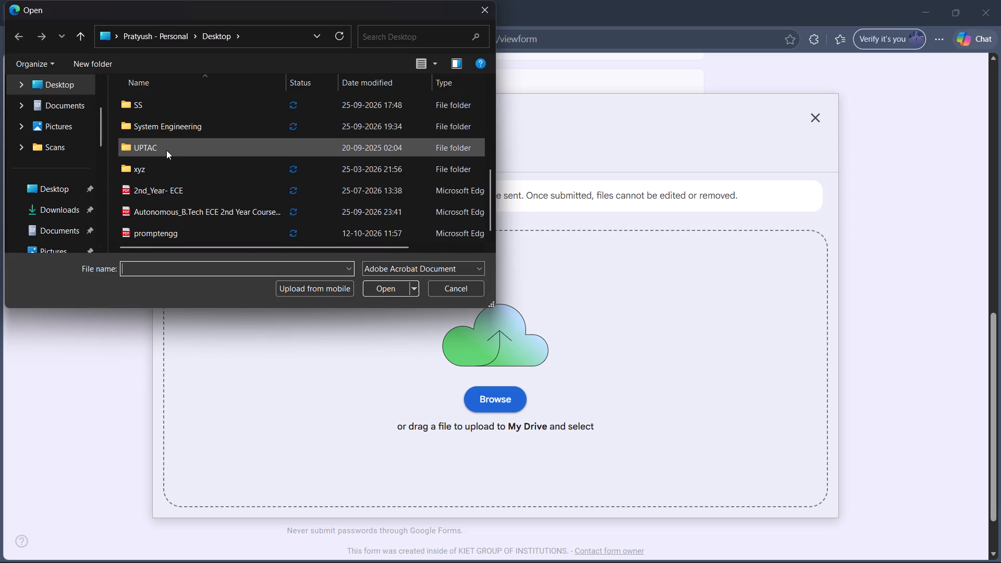
scroll(166, 150, "down", 1)
left_click(69, 108)
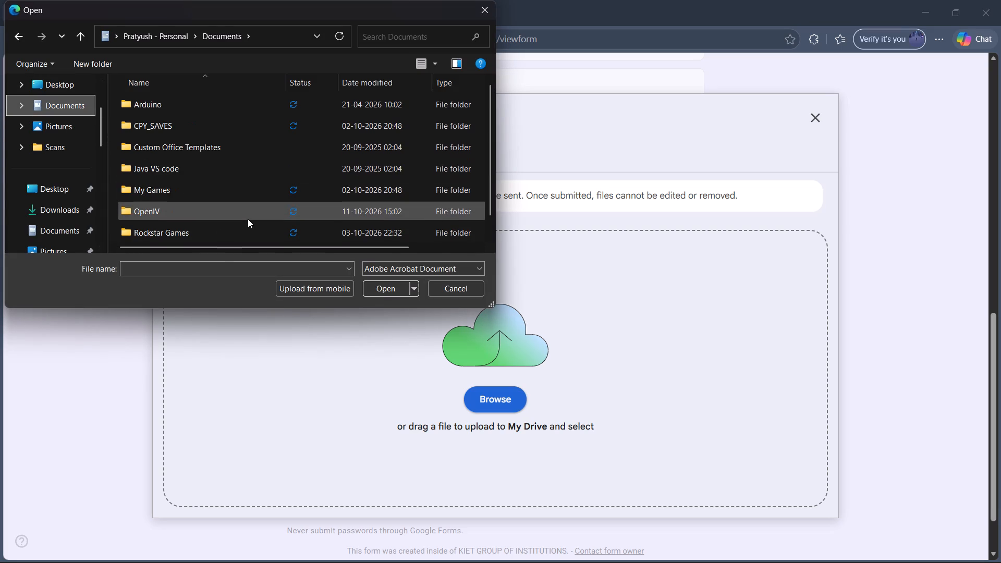
scroll(248, 219, "down", 8)
left_click(60, 130)
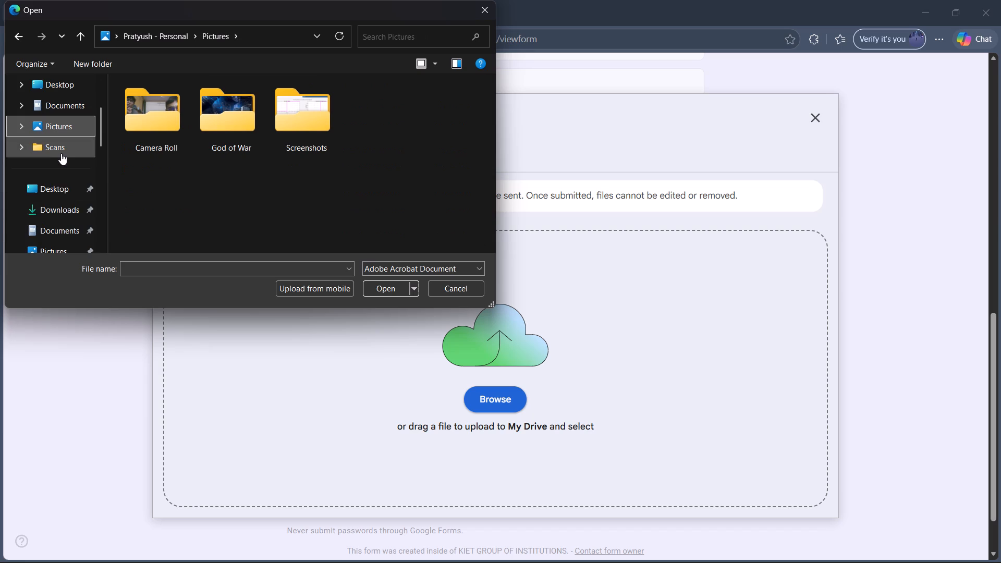
scroll(61, 153, "up", 4)
left_click(55, 91)
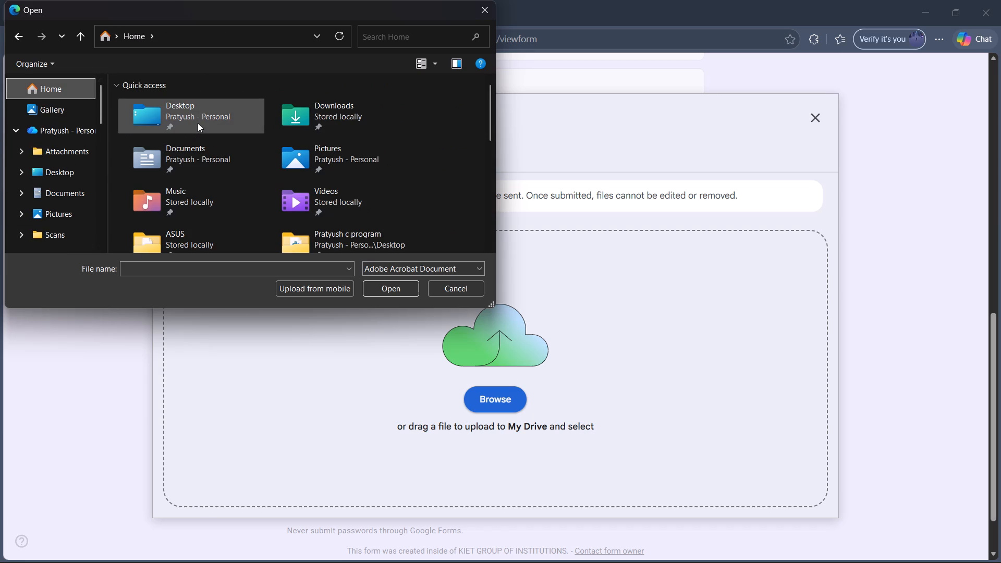
double_click(198, 123)
scroll(247, 160, "down", 5)
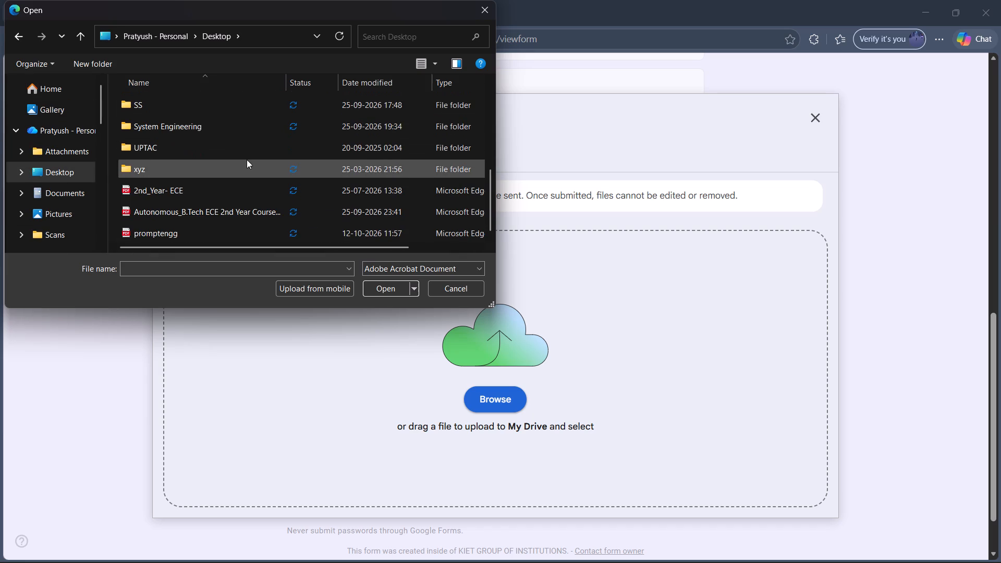
scroll(172, 129, "up", 6)
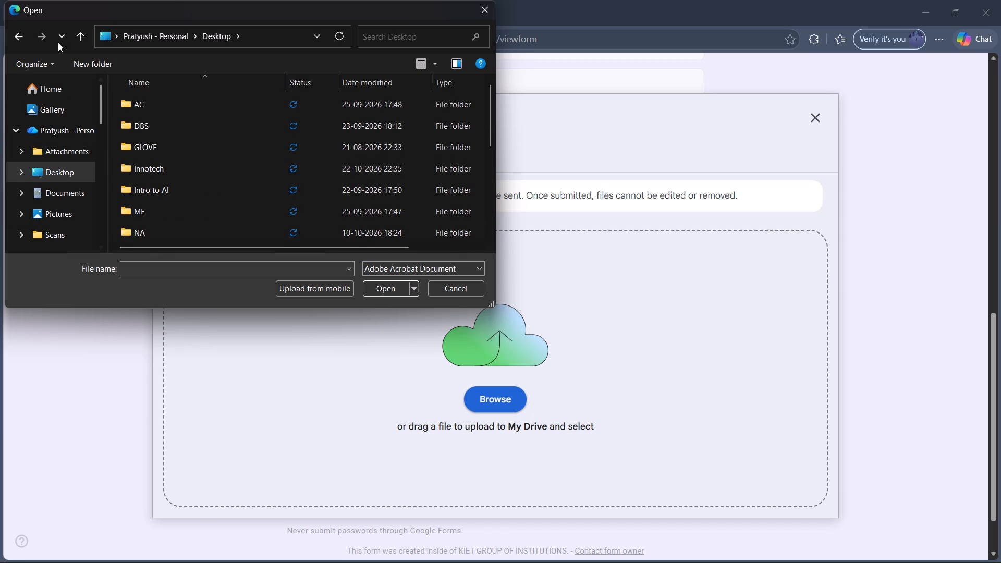
left_click(8, 40)
left_click(8, 40)
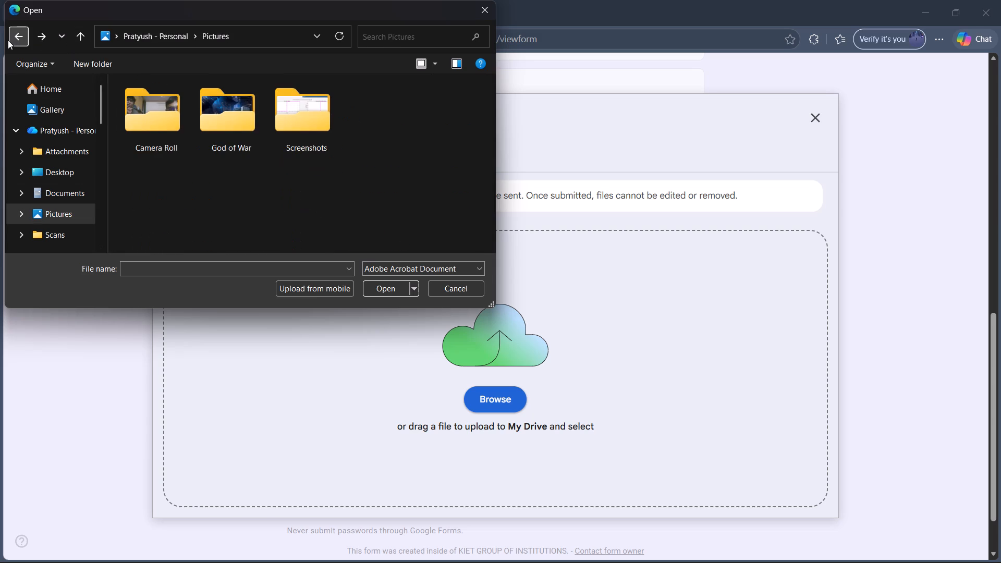
Look for the report in the Desktop folder and on the OS (C:) drive, and close the file picker and upload dialog.
left_click(8, 40)
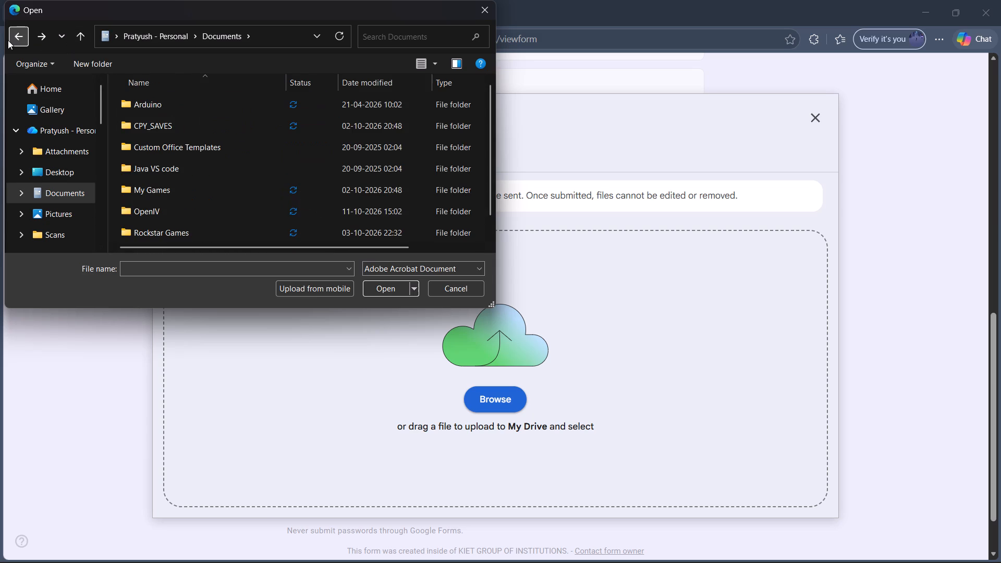
left_click(8, 40)
left_click(8, 40)
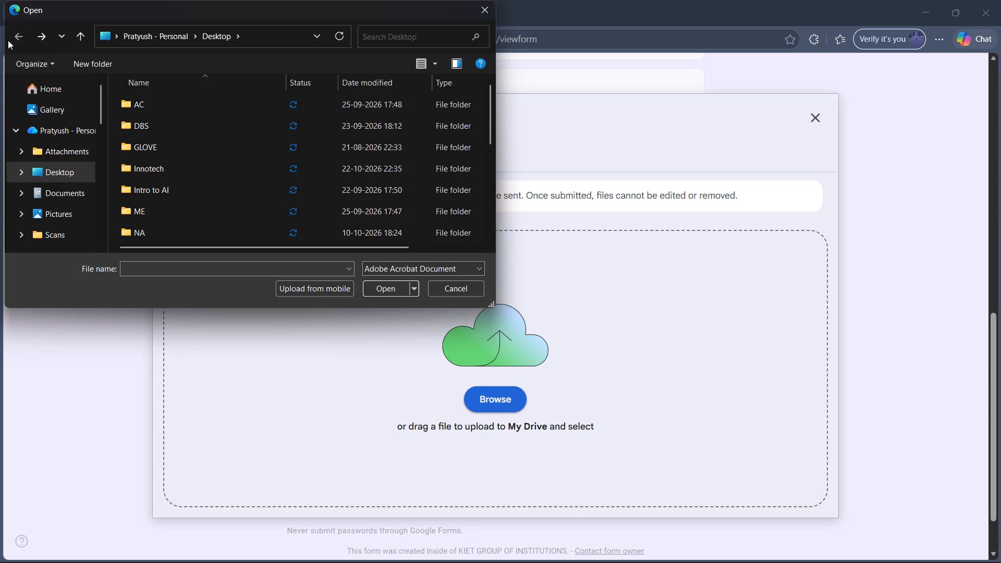
left_click(23, 32)
scroll(70, 138, "down", 3)
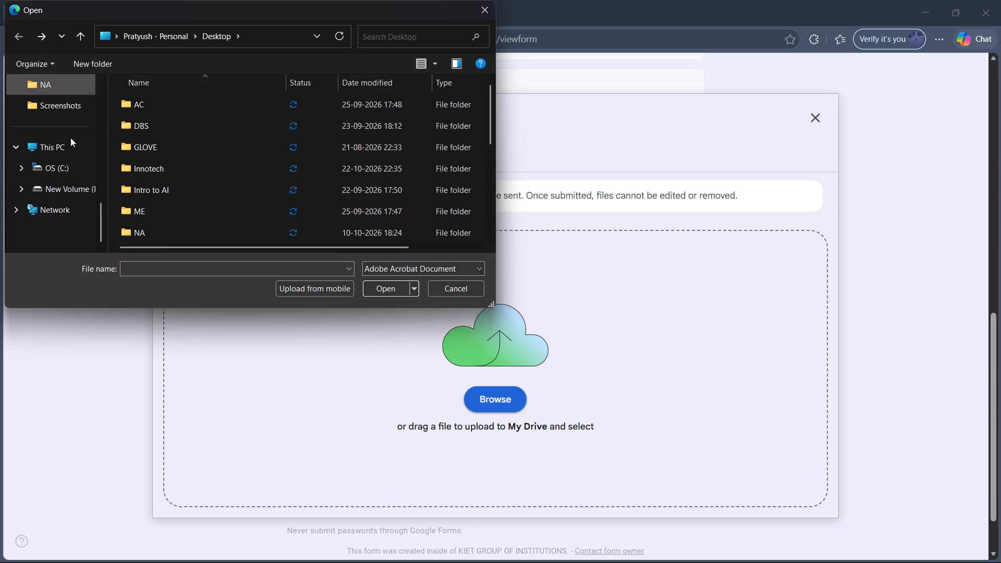
scroll(70, 138, "down", 1)
left_click(67, 166)
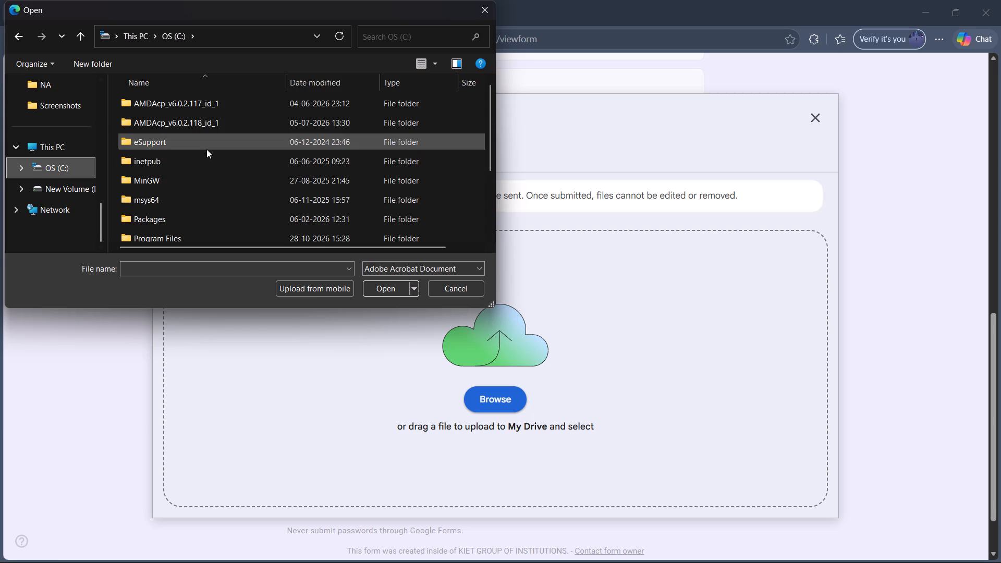
scroll(206, 149, "down", 2)
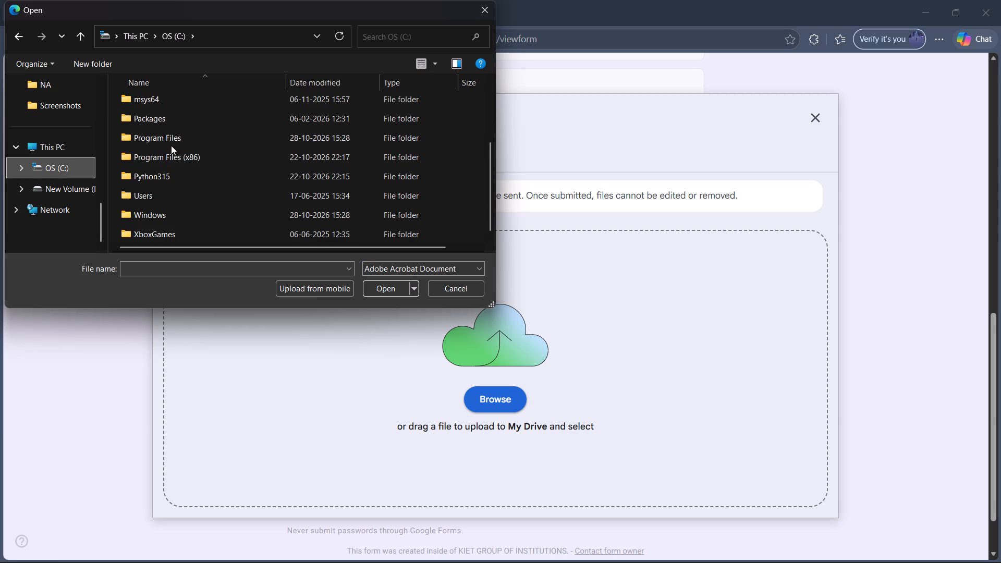
scroll(172, 174, "up", 1)
scroll(181, 100, "up", 3)
scroll(180, 180, "up", 6)
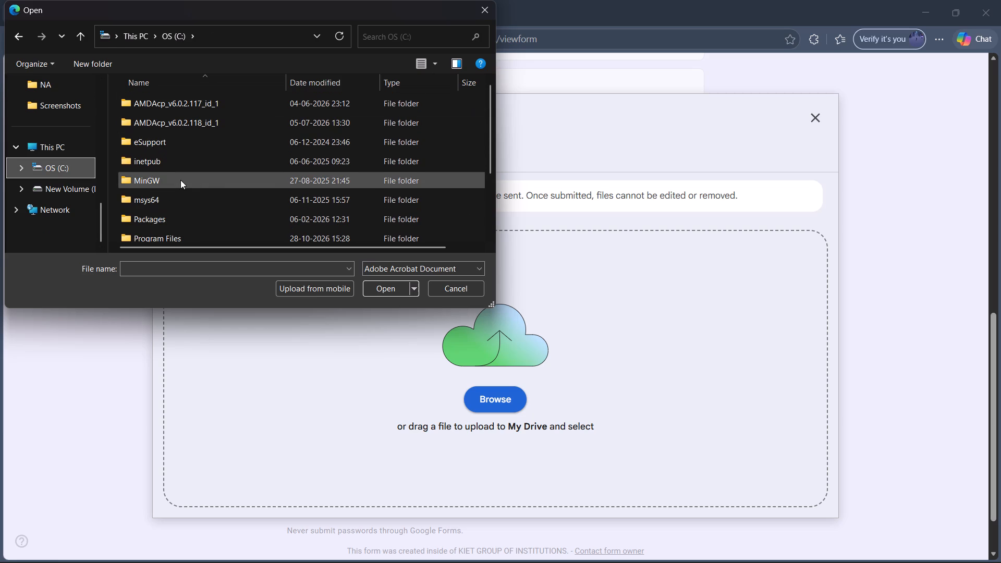
scroll(180, 180, "down", 2)
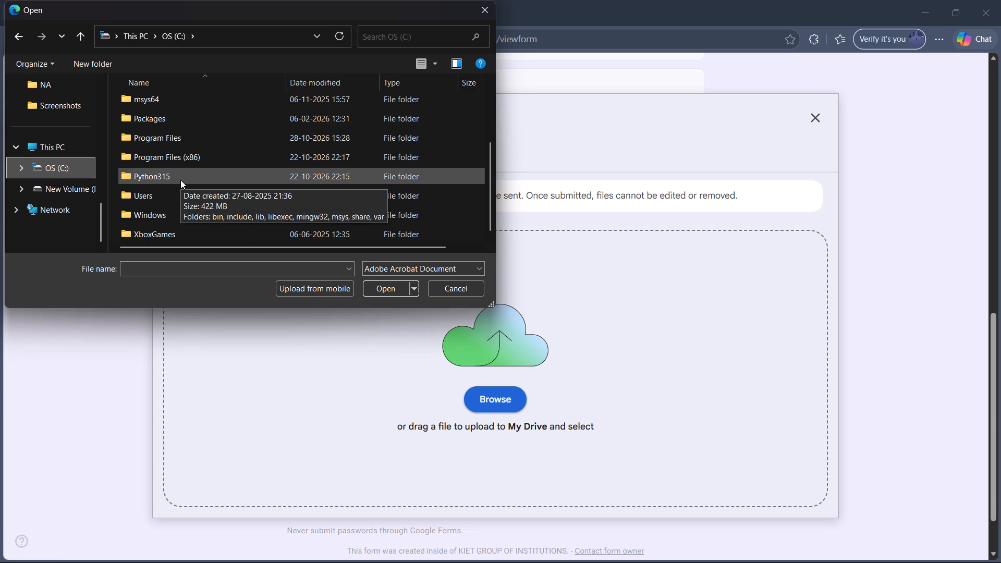
left_click(492, 5)
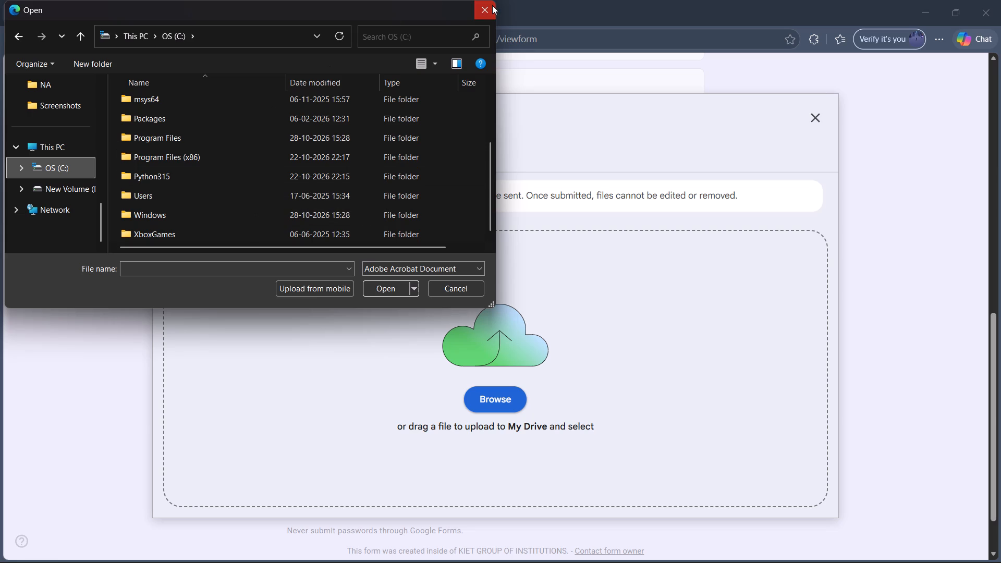